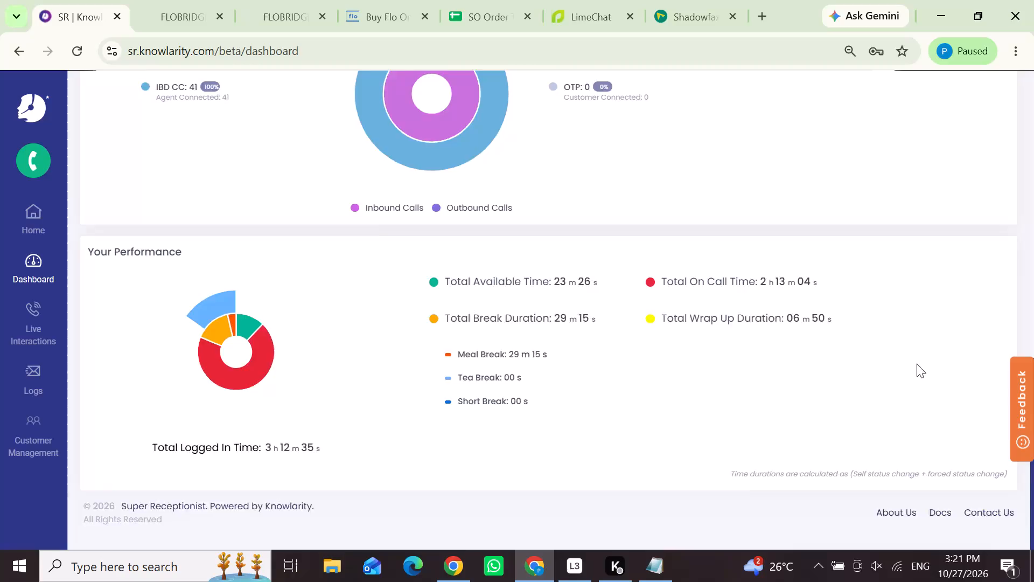
Reload the dashboard for today and check the break and on-call durations in the Your Performance section.
scroll(917, 364, "up", 2)
left_click(725, 167)
scroll(741, 282, "down", 2)
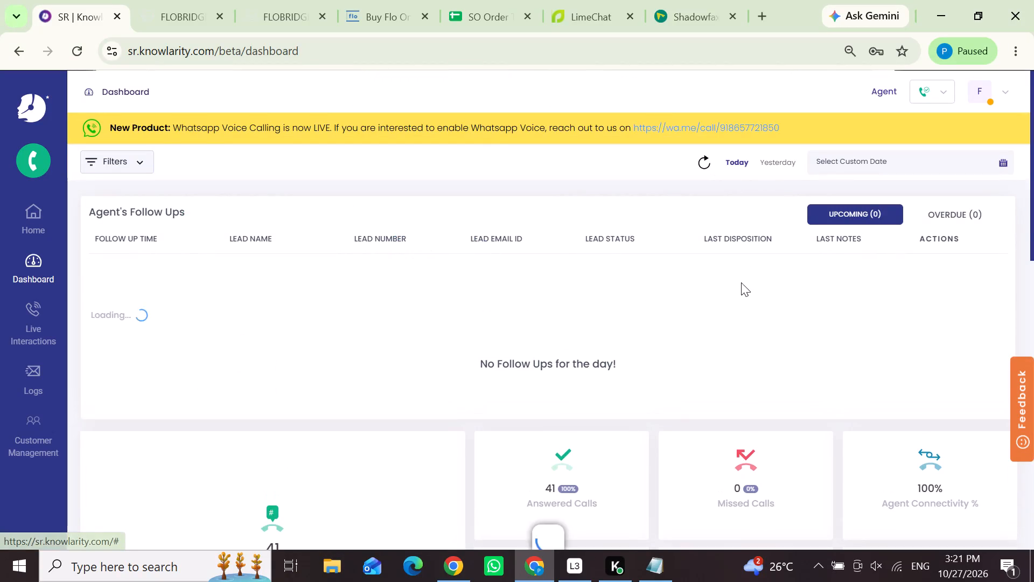
scroll(741, 282, "down", 1)
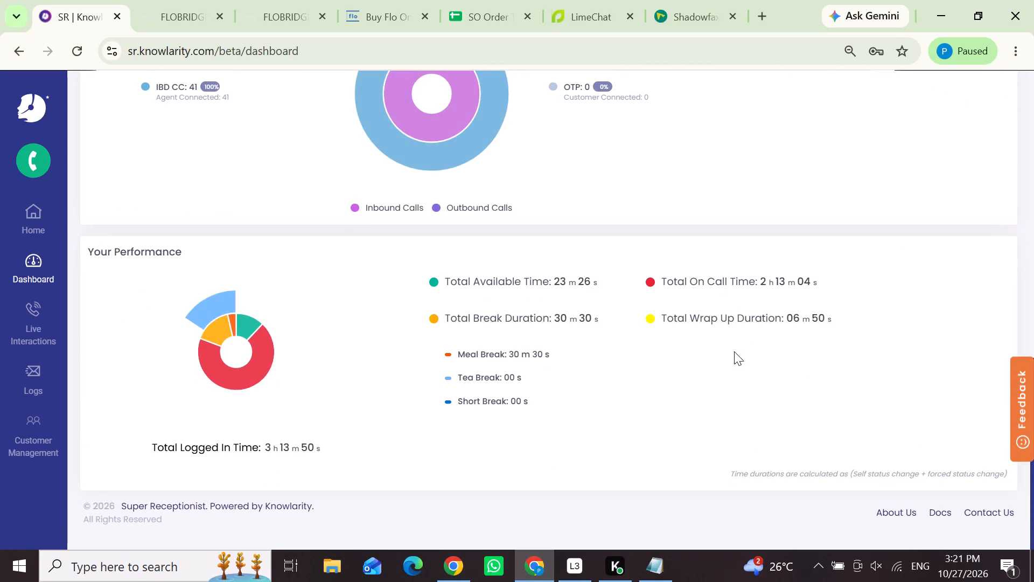
End the meal break by switching the agent's status to available in the profile.
scroll(734, 351, "up", 3)
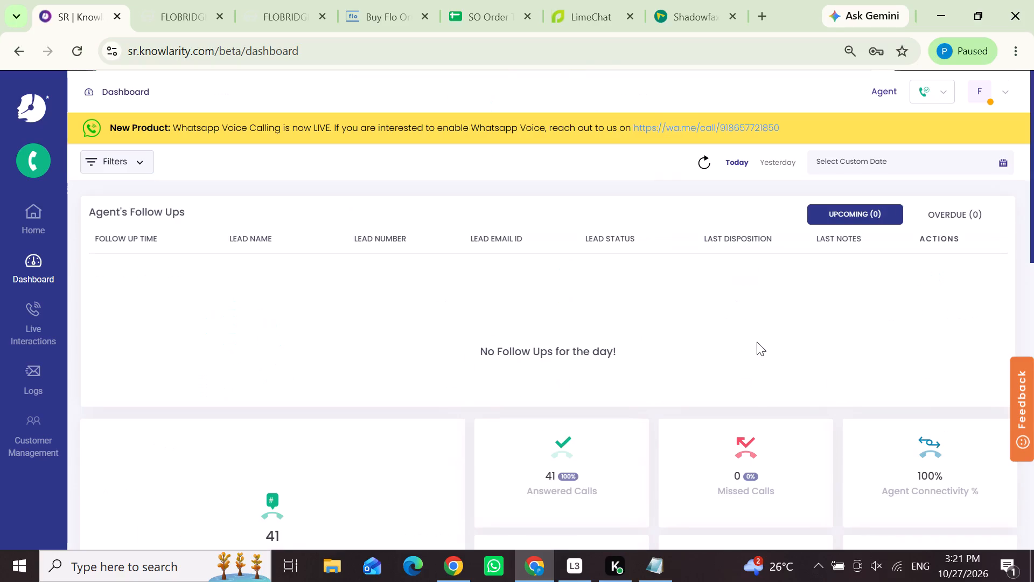
left_click(993, 100)
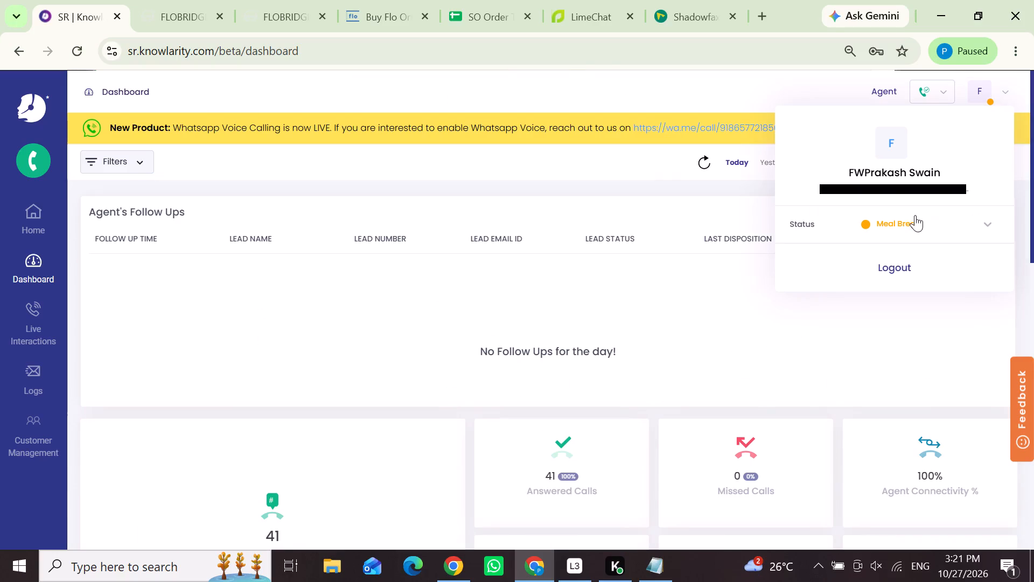
left_click(913, 215)
left_click(900, 250)
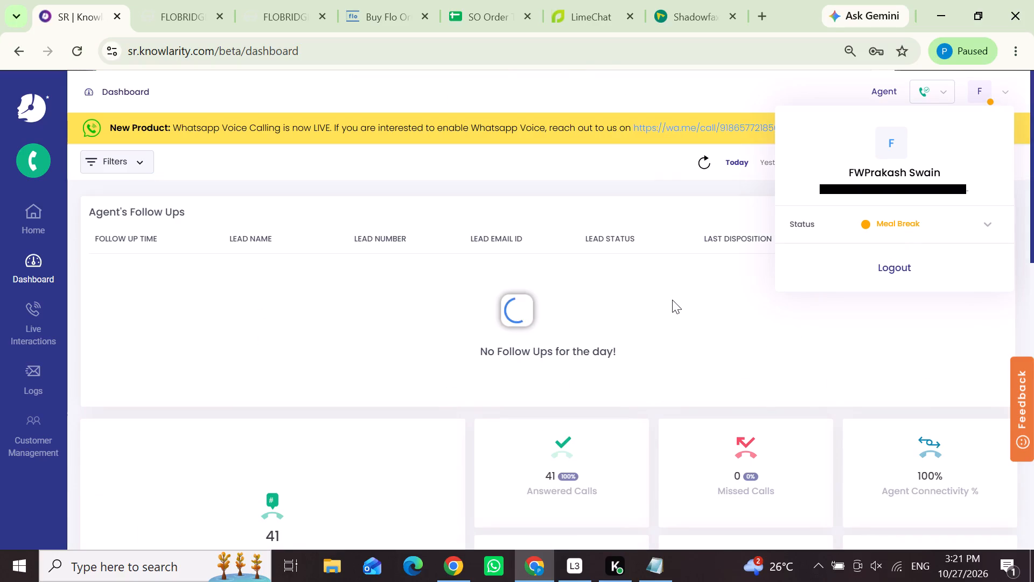
left_click(672, 300)
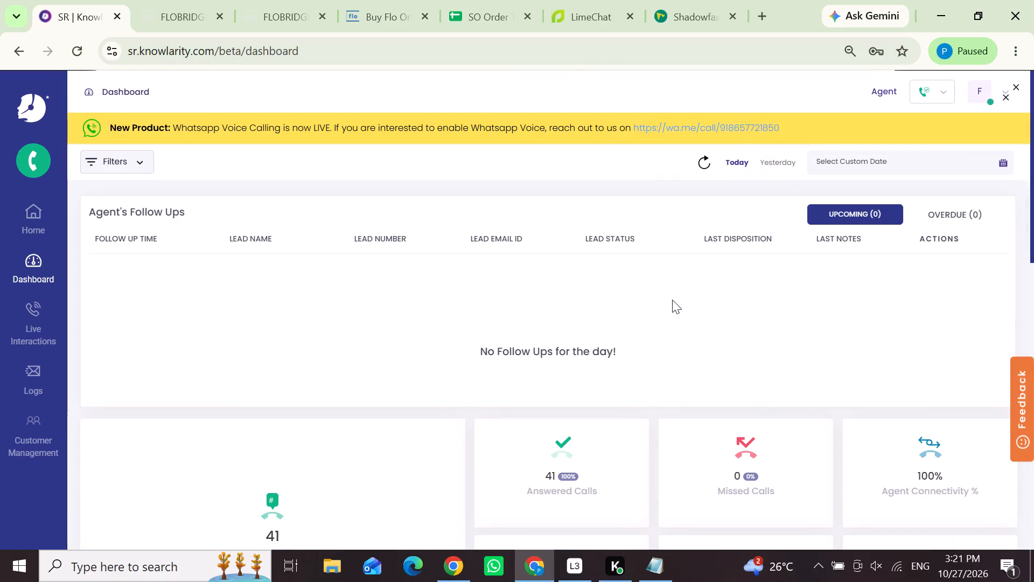
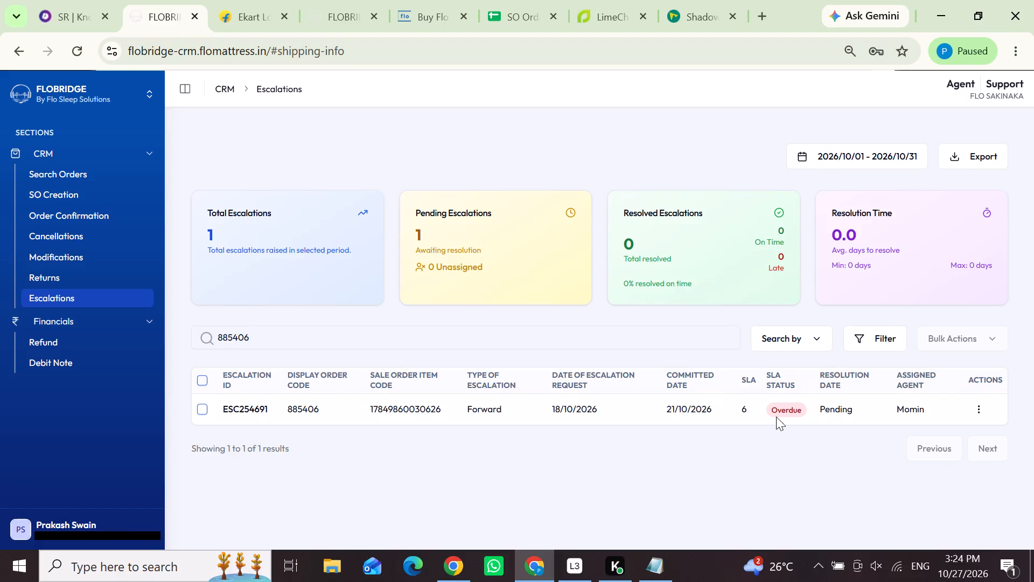
Open the Search Orders section in Flobridge, leaving it ready for a search by display order code.
left_click(61, 0)
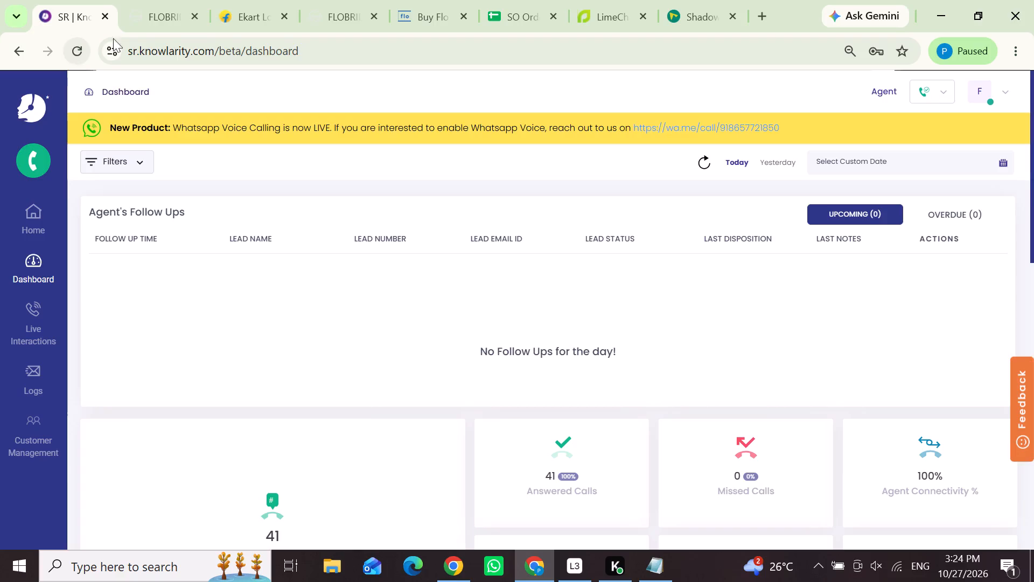
left_click(155, 17)
left_click(47, 177)
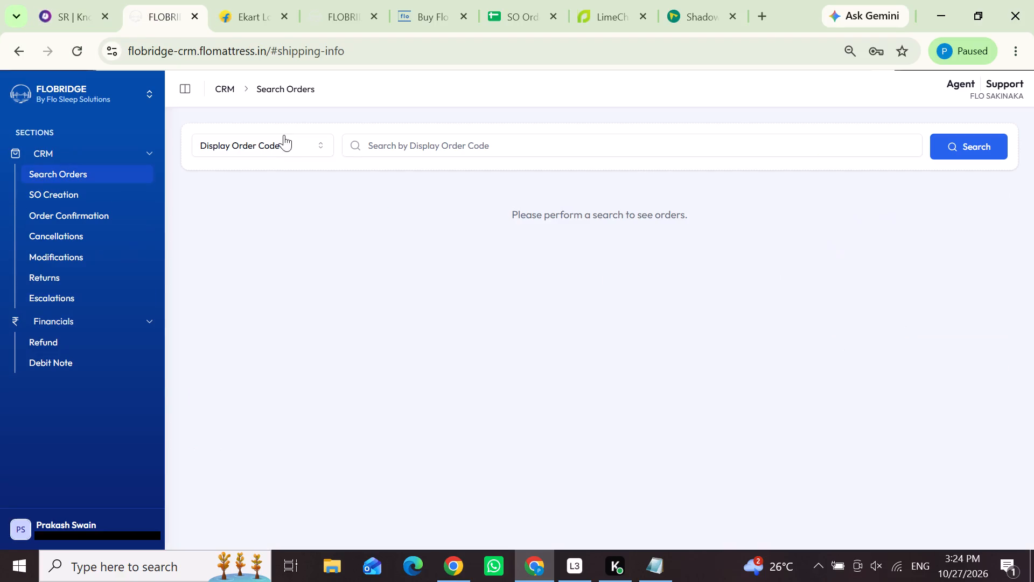
left_click(286, 133)
Switch to Knowlarity, open the call logs and filter them by Agent Number using the agent's own number.
left_click(82, 0)
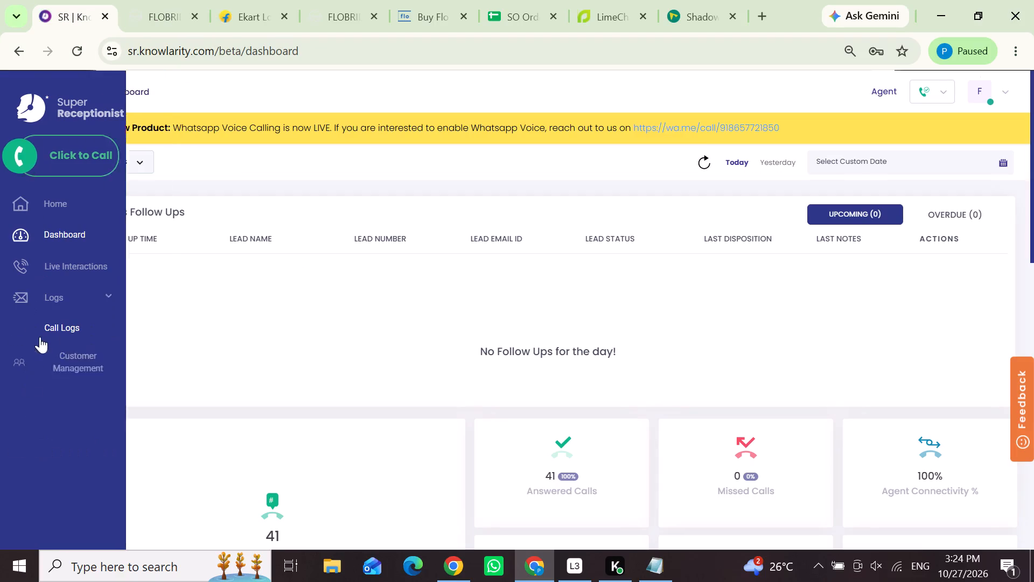
left_click(57, 330)
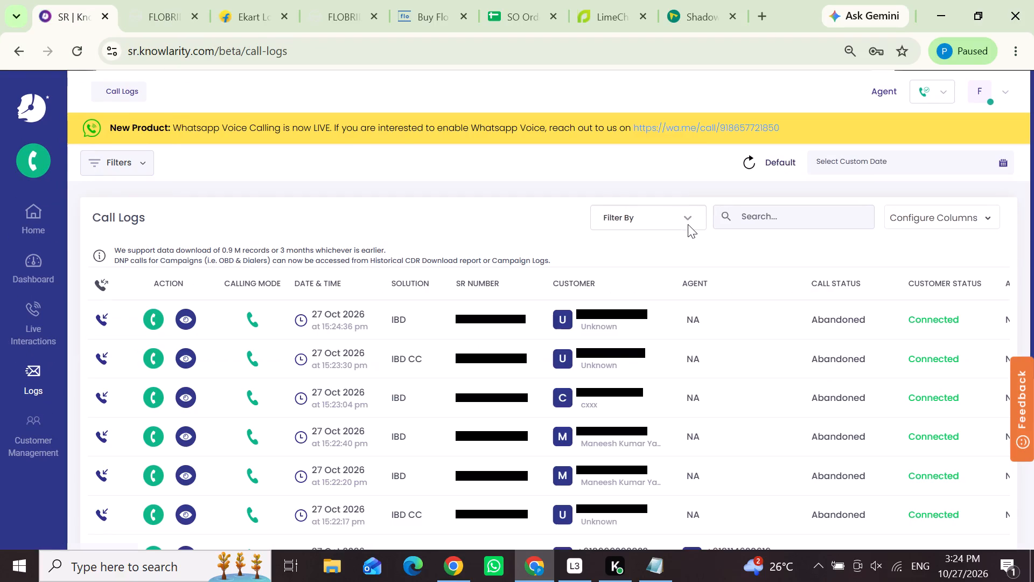
left_click(681, 218)
left_click(640, 291)
left_click(752, 217)
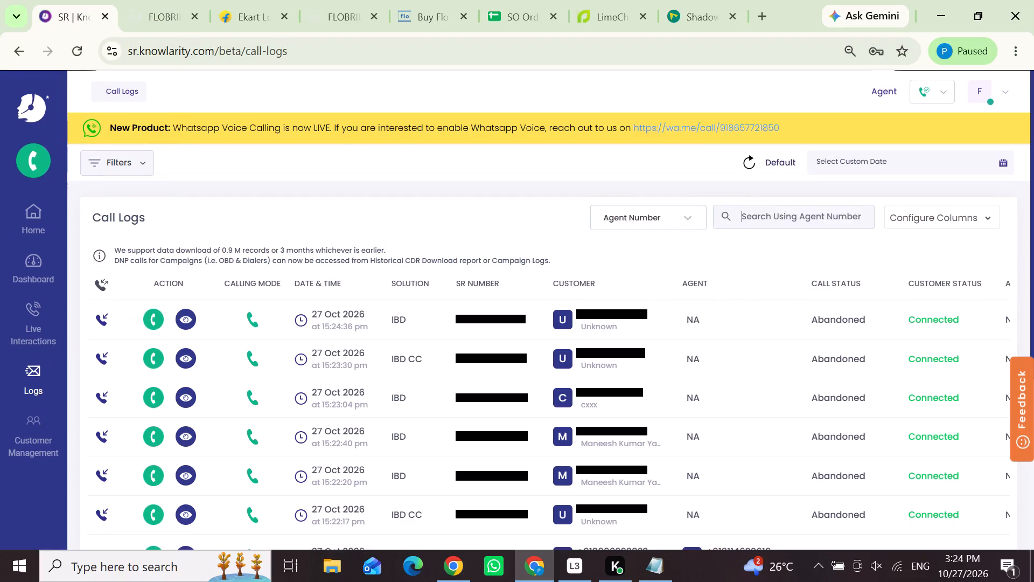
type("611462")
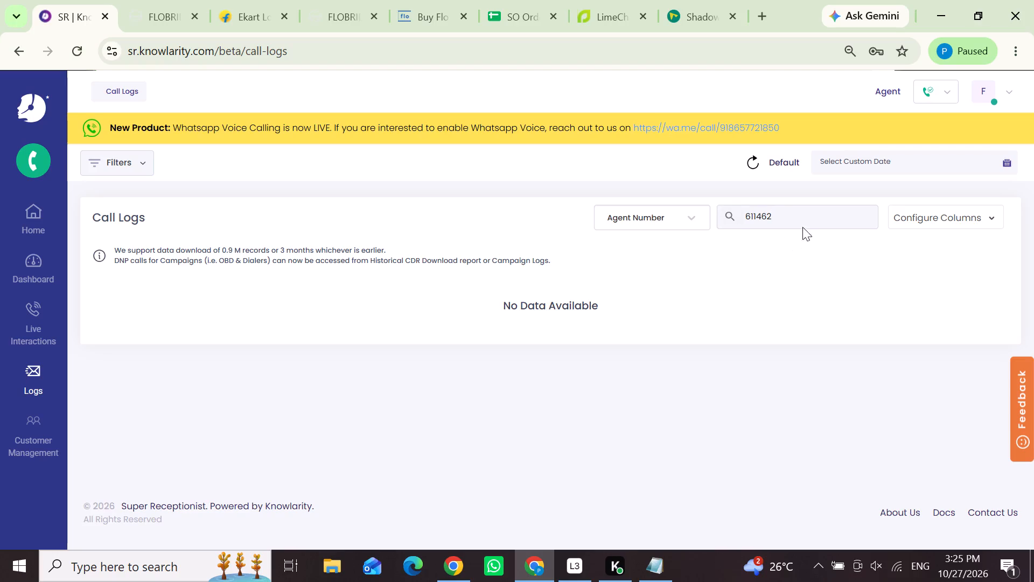
left_click(749, 218)
key("BackSpace")
key("8")
left_click(788, 217)
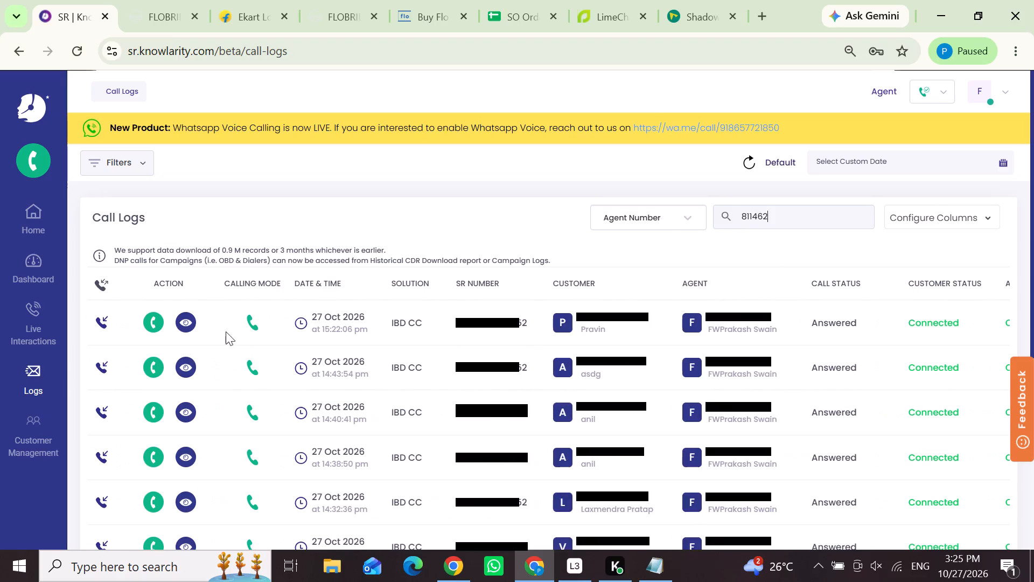
Open the customer details of the 27 Oct 2026 15:22:06 call, set the disposition to "Delivery Sta.." and save.
left_click(184, 331)
left_click(478, 331)
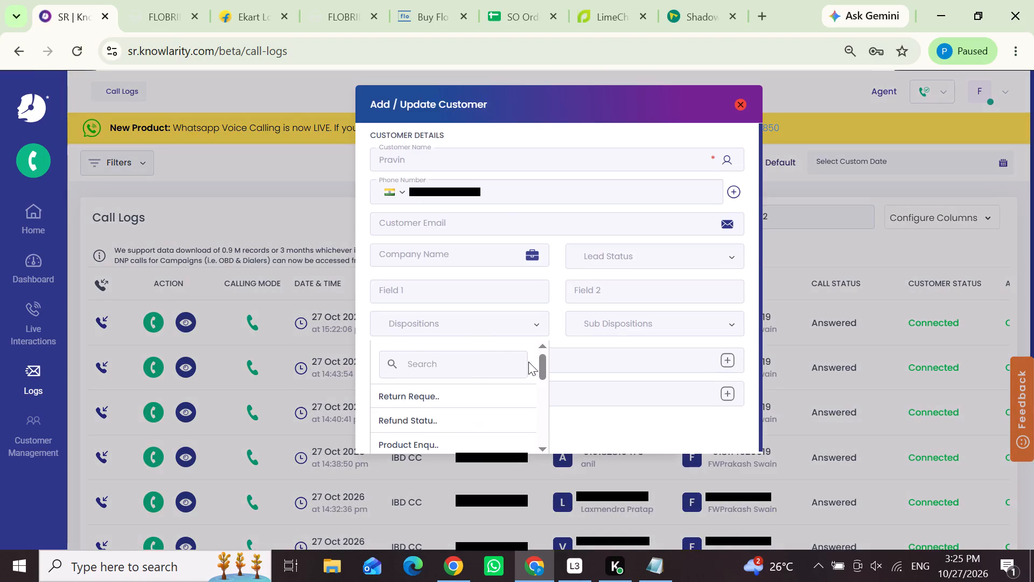
left_click_drag(541, 368, 540, 388)
left_click(455, 399)
left_click(395, 430)
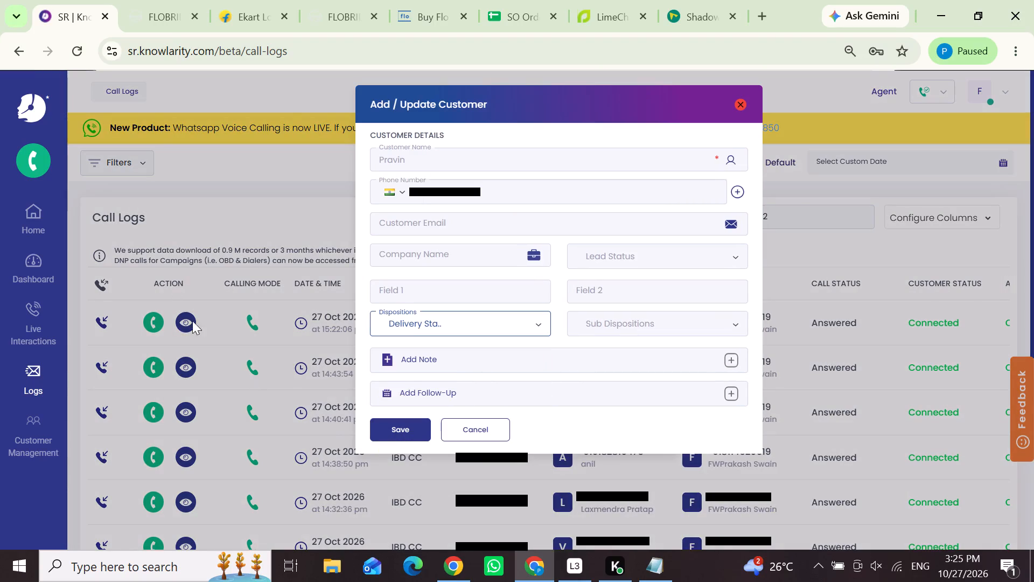
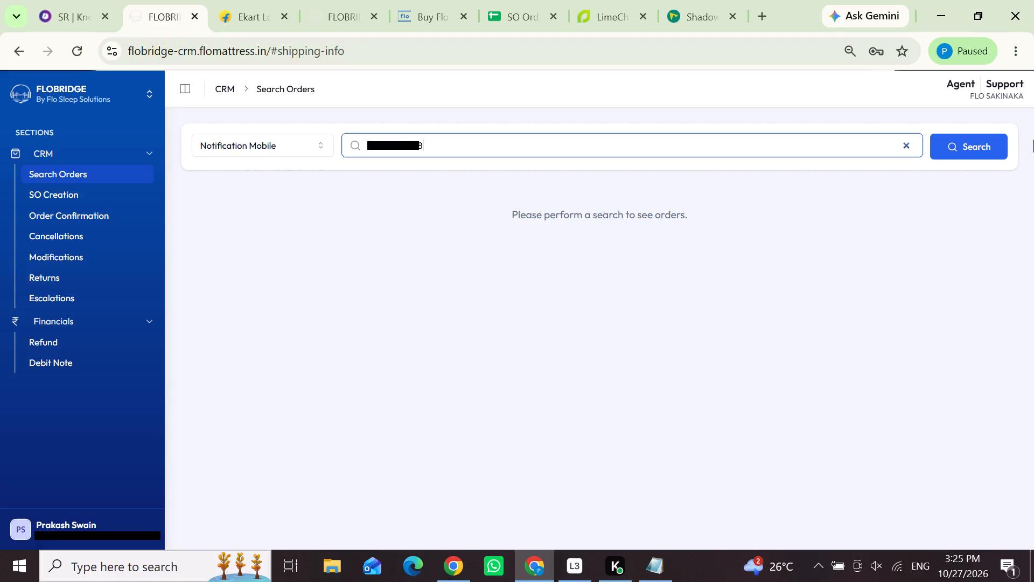
Search Flobridge orders by the entered notification mobile number and check the Flo Mattress - 4th September chat space.
left_click(1004, 145)
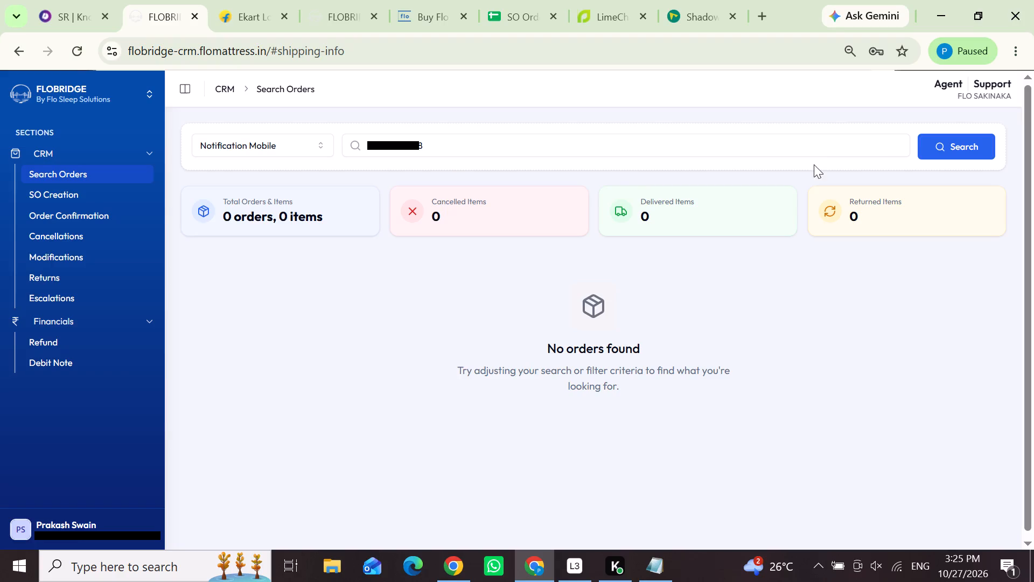
triple_click(923, 148)
left_click(459, 562)
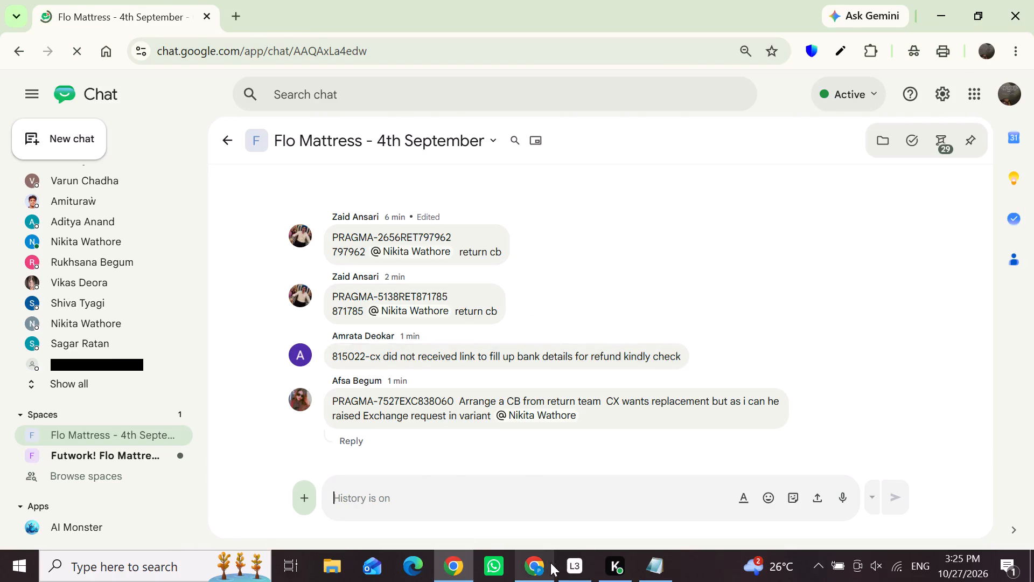
In the Knowlarity call logs, set the disposition of the 27 Oct 2026 14:40:41 call to "Product Enqu.." and save.
left_click(550, 563)
left_click(67, 0)
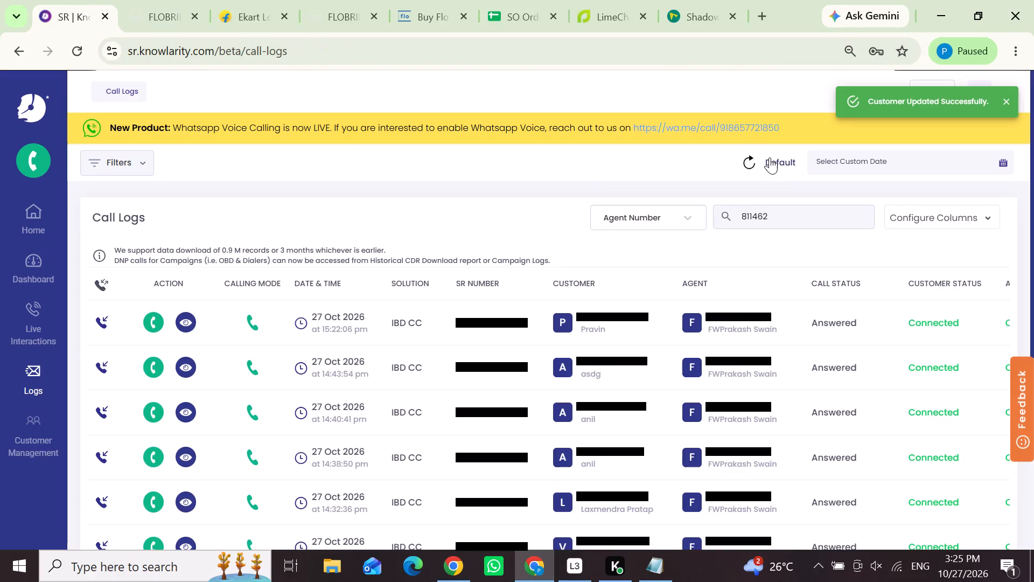
left_click(770, 157)
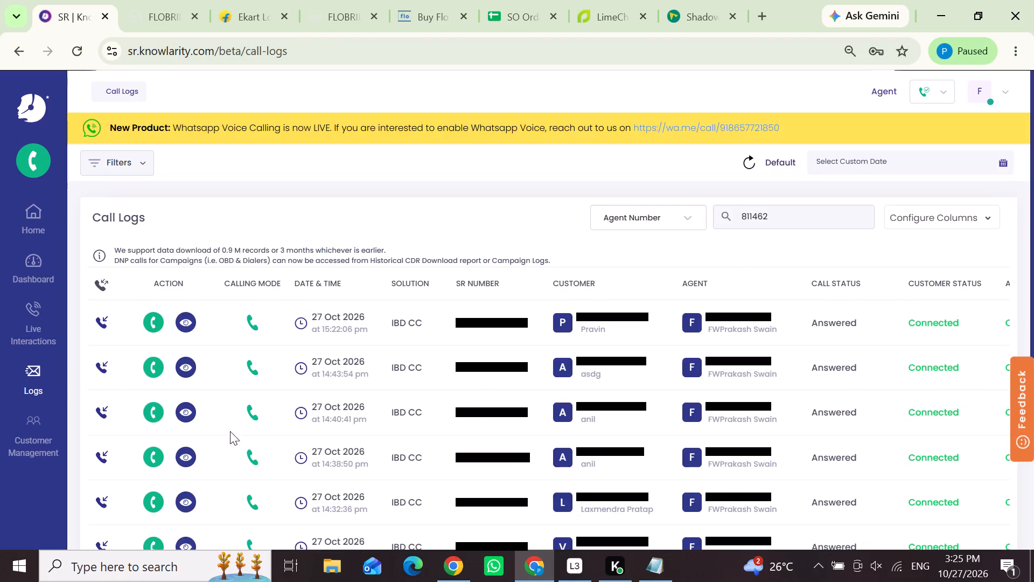
left_click(184, 415)
left_click(484, 327)
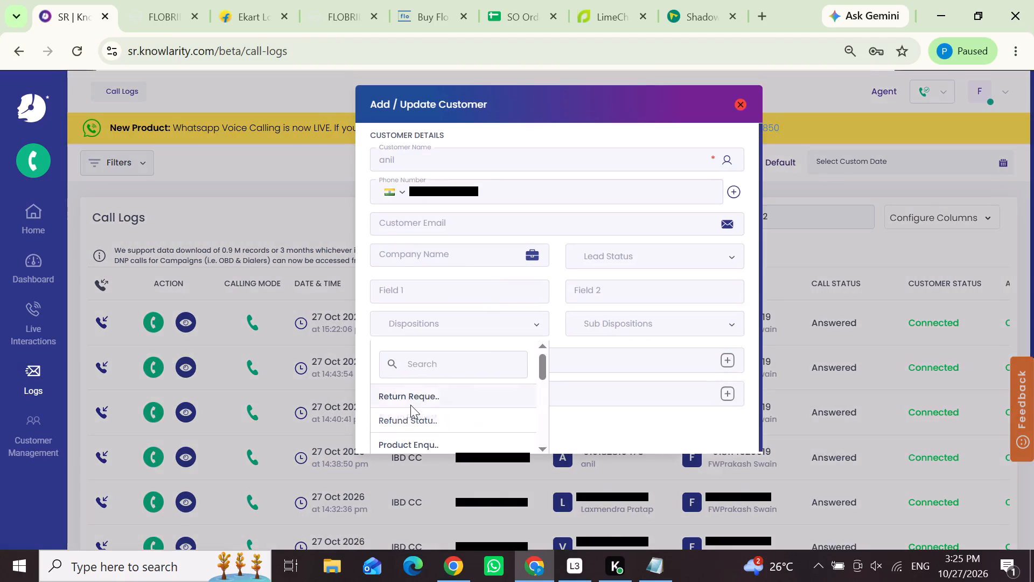
left_click(398, 439)
left_click(394, 439)
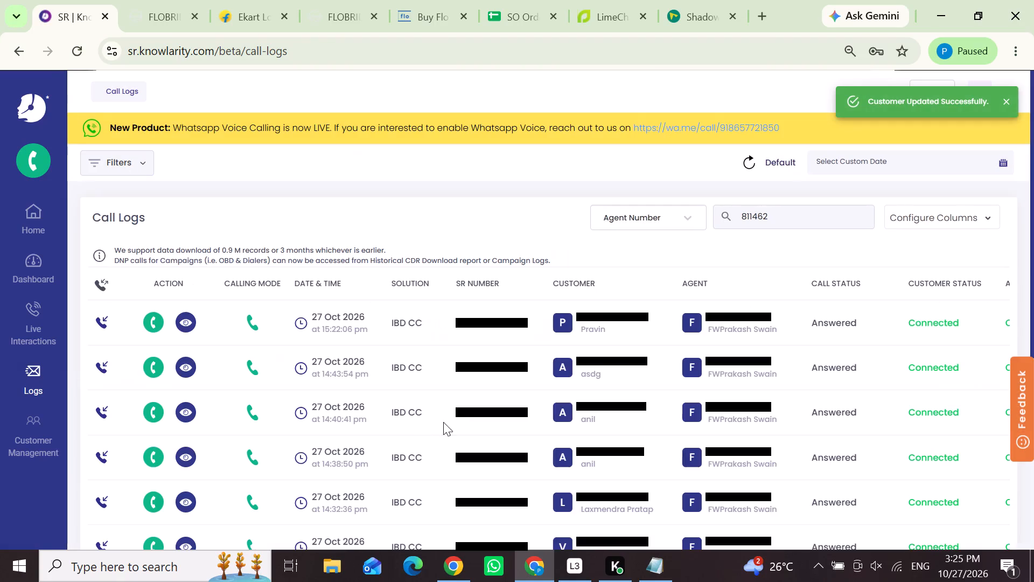
left_click(172, 0)
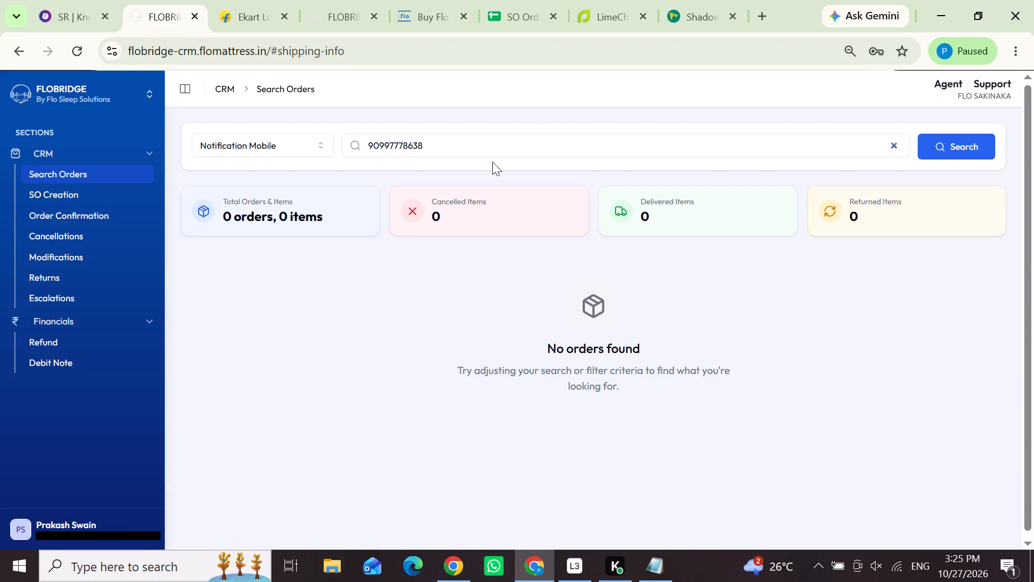
triple_click(955, 158)
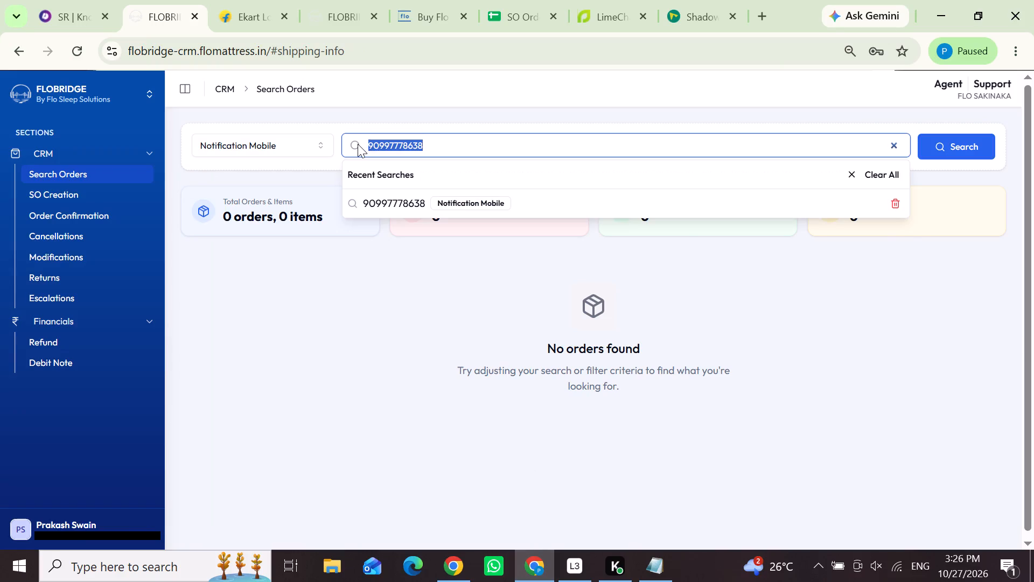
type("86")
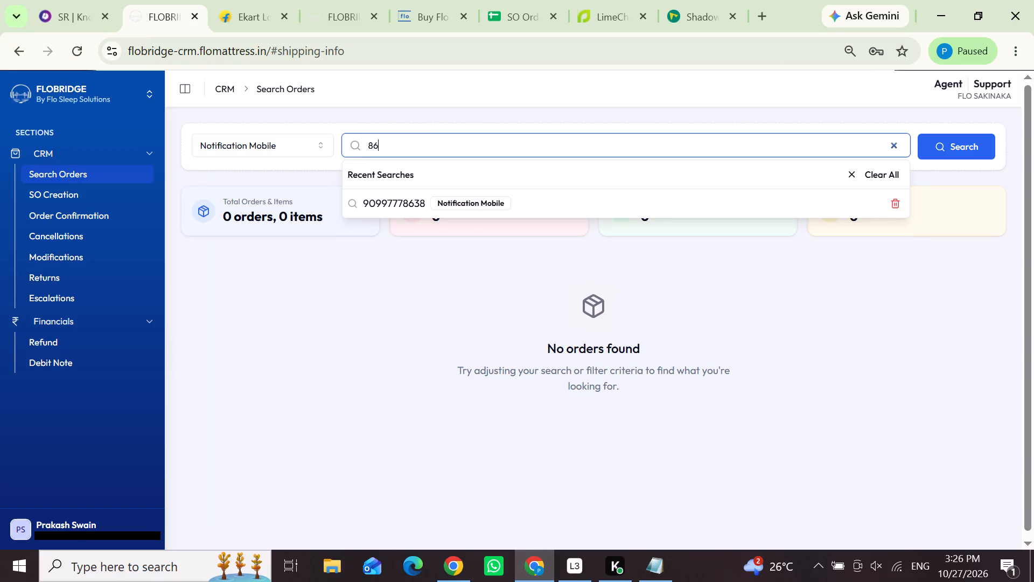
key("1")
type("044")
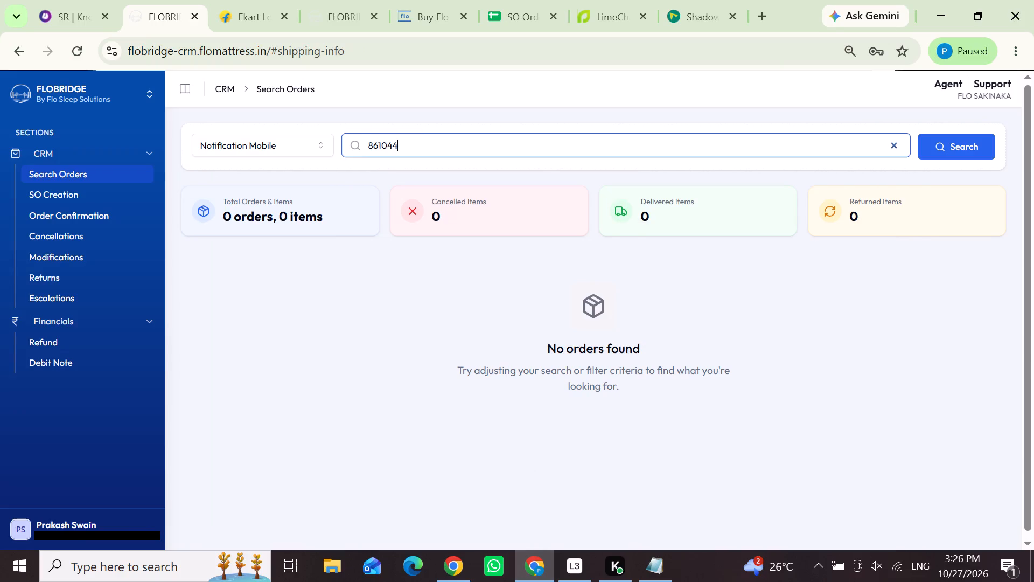
left_click(323, 145)
left_click(309, 177)
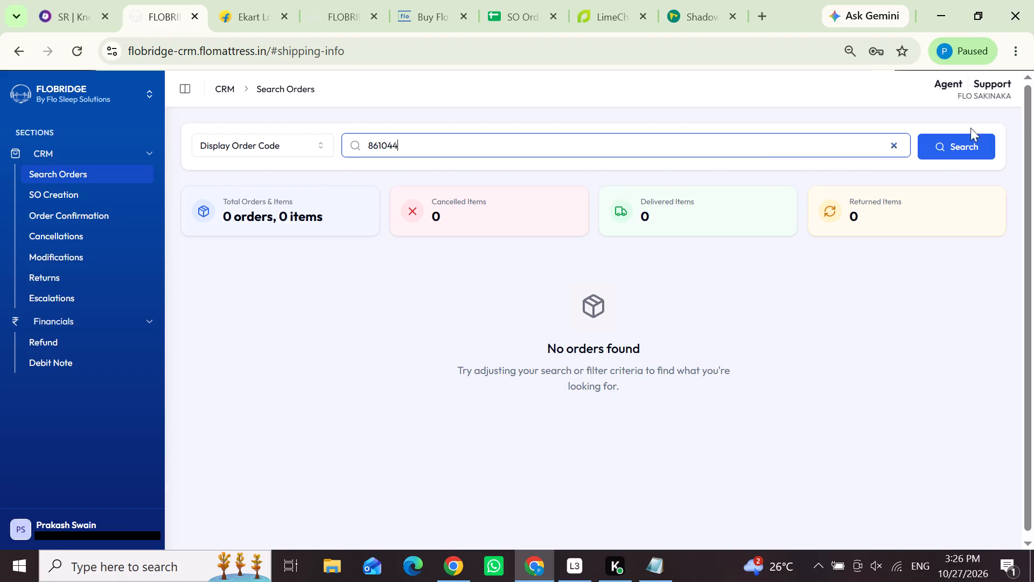
left_click(963, 144)
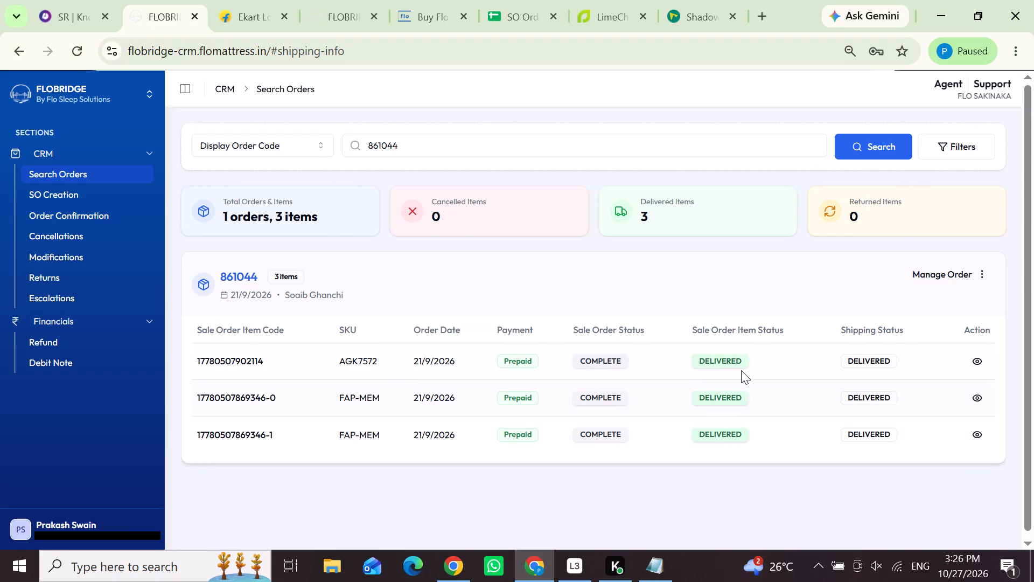
left_click(965, 394)
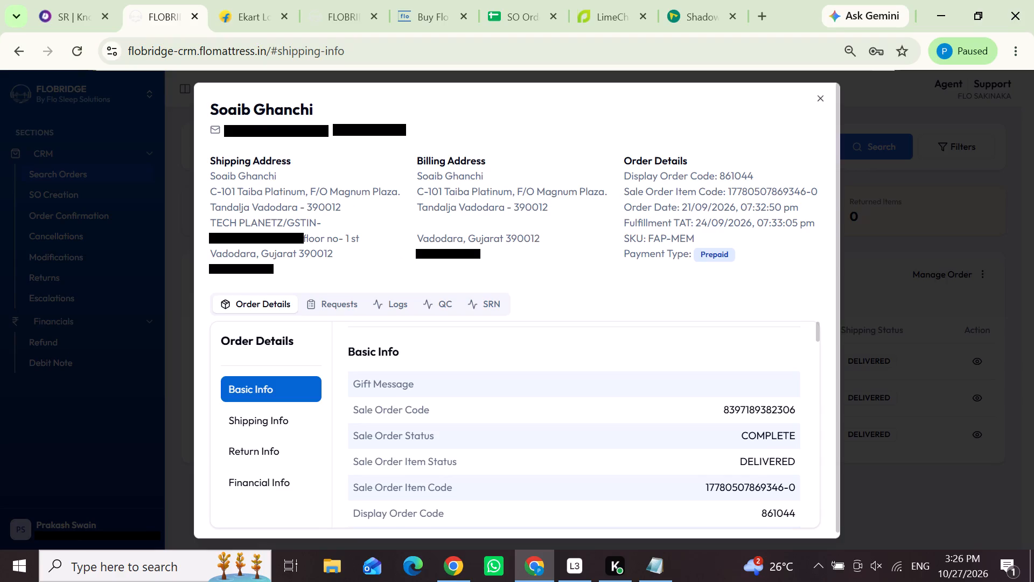
left_click_drag(215, 270, 219, 270)
left_click_drag(219, 270, 296, 270)
left_click_drag(425, 250, 510, 252)
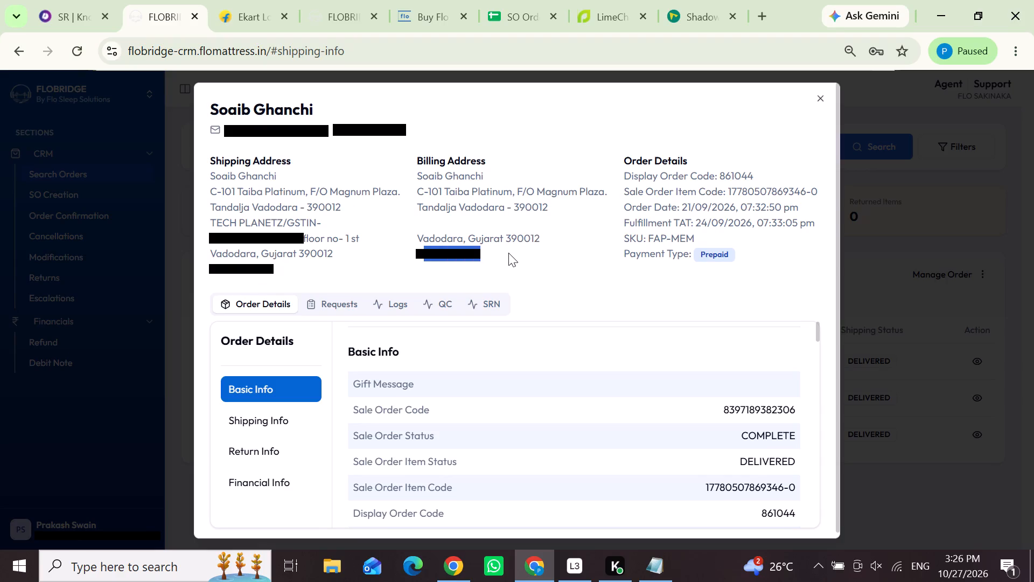
key("ctrl+c")
In the other Flobridge tab, search orders by Notification Mobile using the copied billing phone number.
left_click(317, 0)
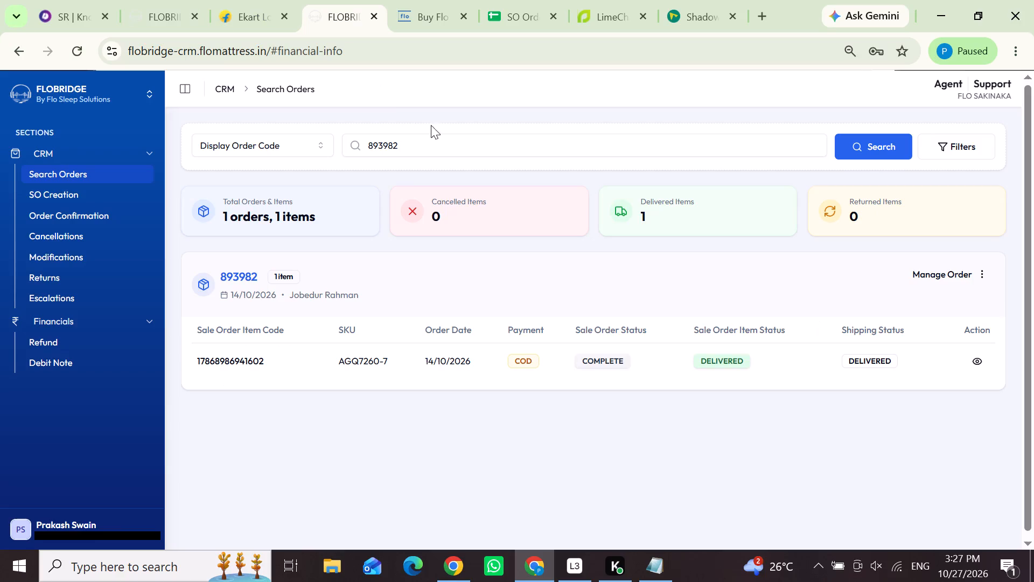
left_click(430, 135)
left_click_drag(424, 145, 344, 144)
key("ctrl+v")
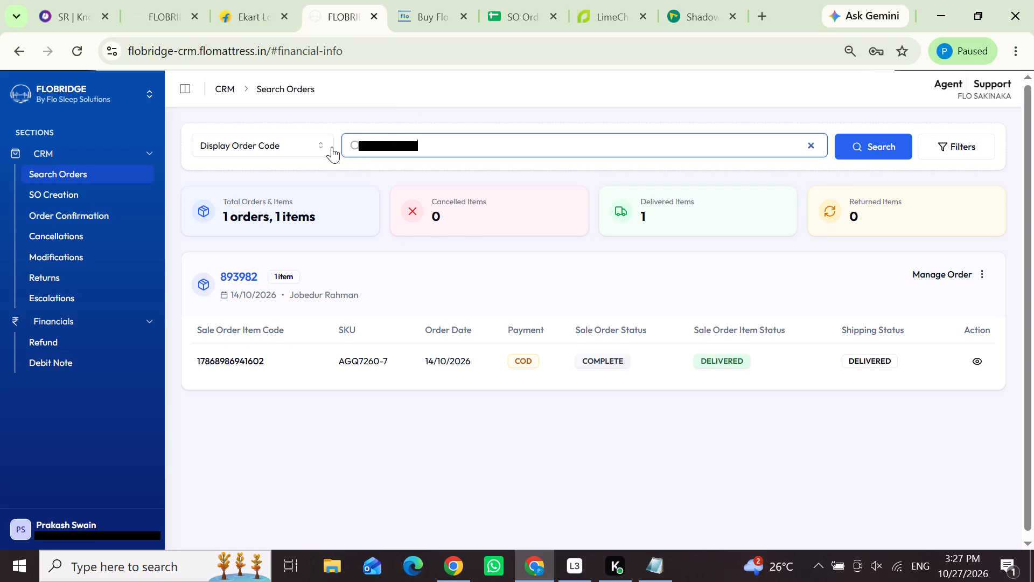
left_click(327, 142)
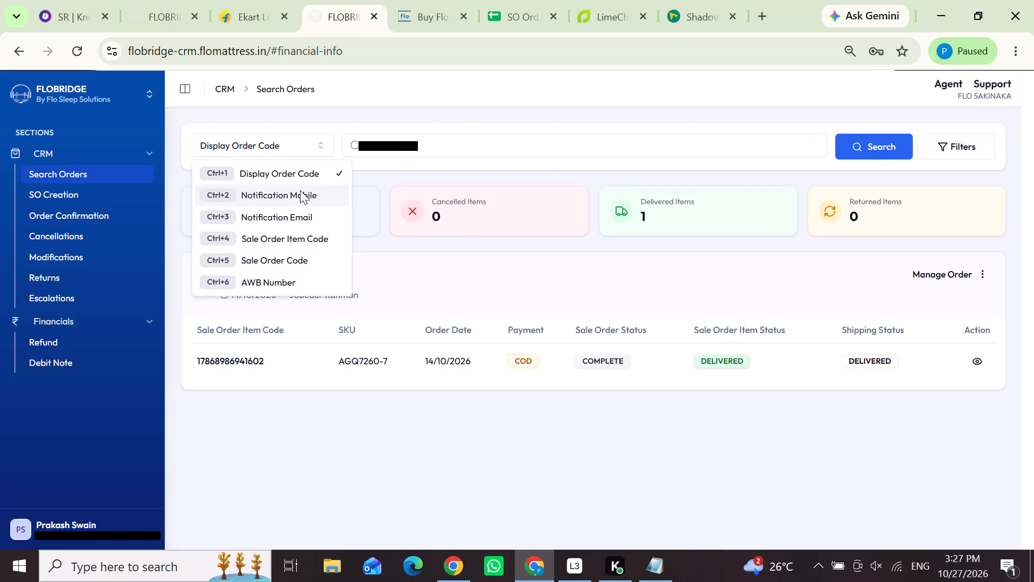
left_click(301, 193)
left_click(875, 148)
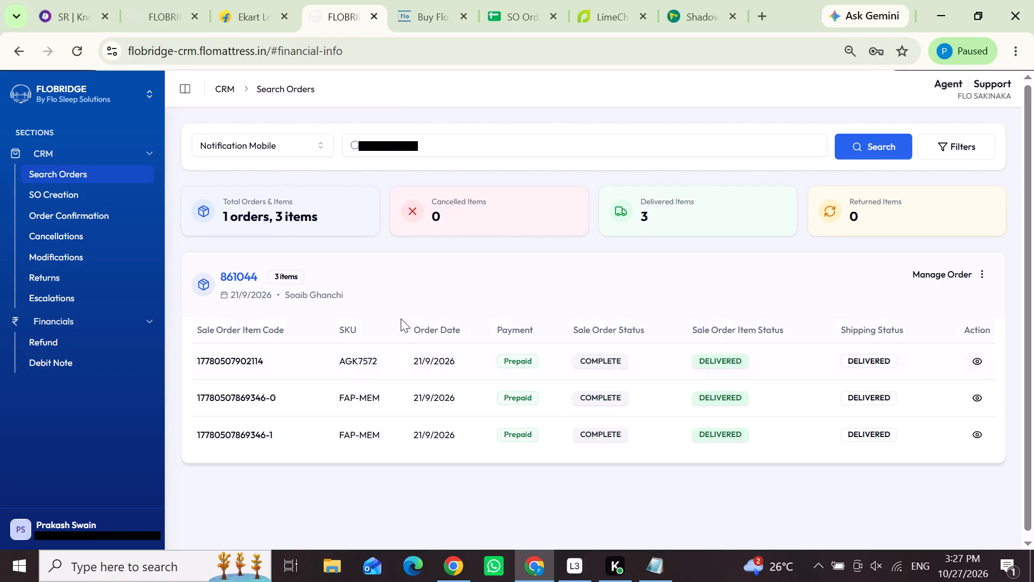
left_click(281, 13)
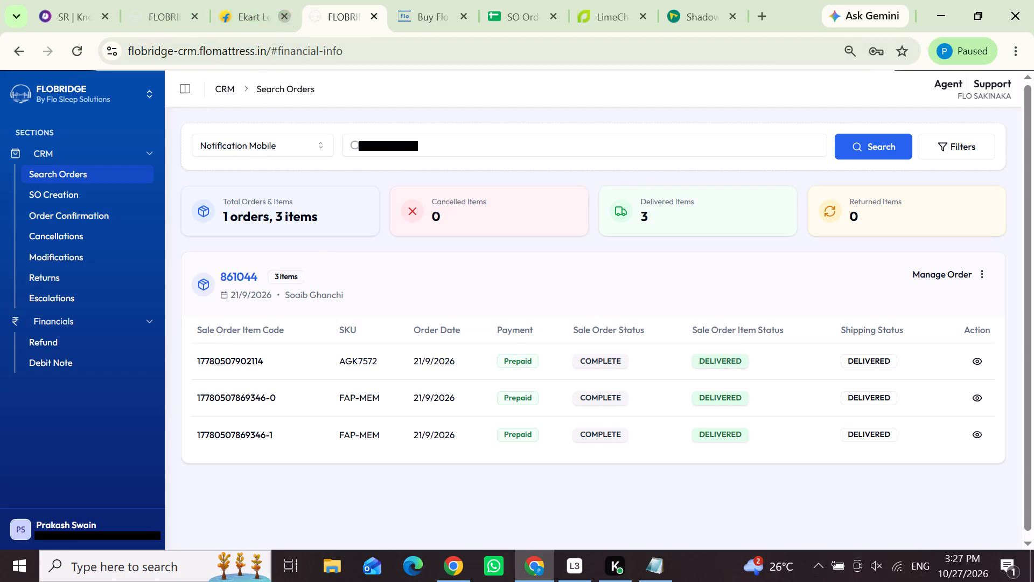
Copy the customer's phone number from the Flobridge Notification Mobile search and switch to LimeChat.
left_click(150, 16)
left_click(893, 365)
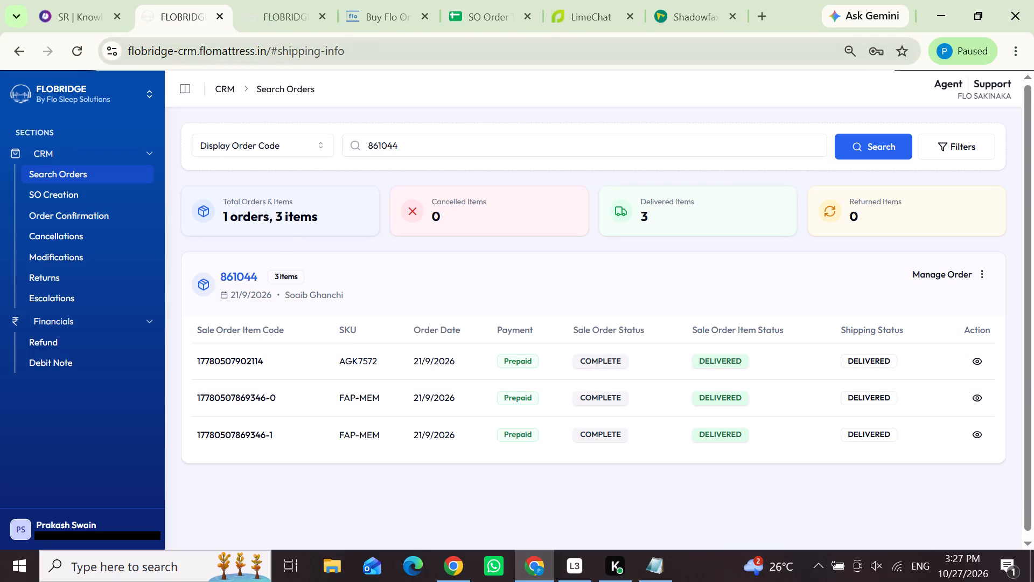
left_click(277, 0)
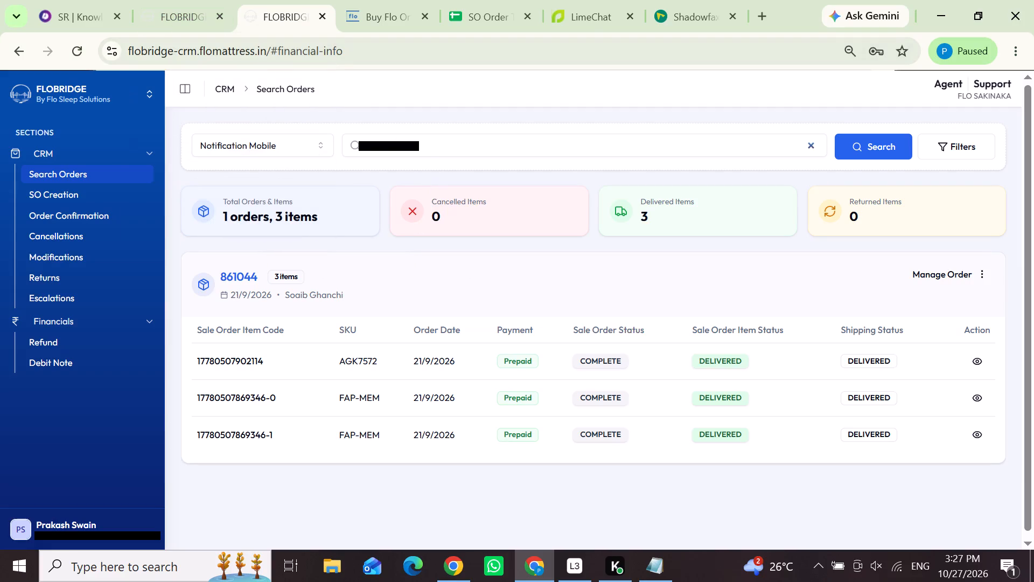
left_click_drag(433, 144, 353, 149)
key("ctrl+c")
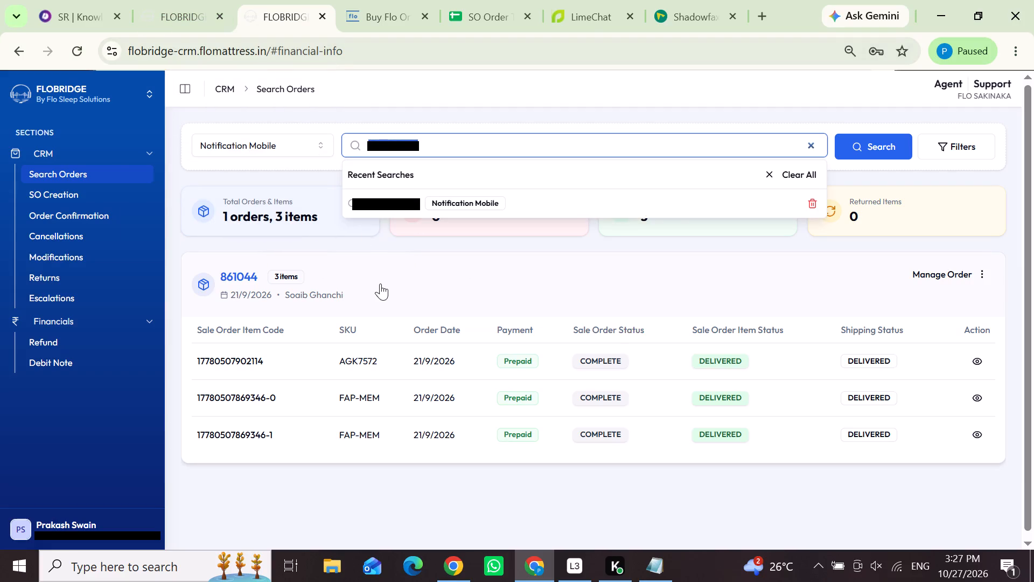
left_click(570, 4)
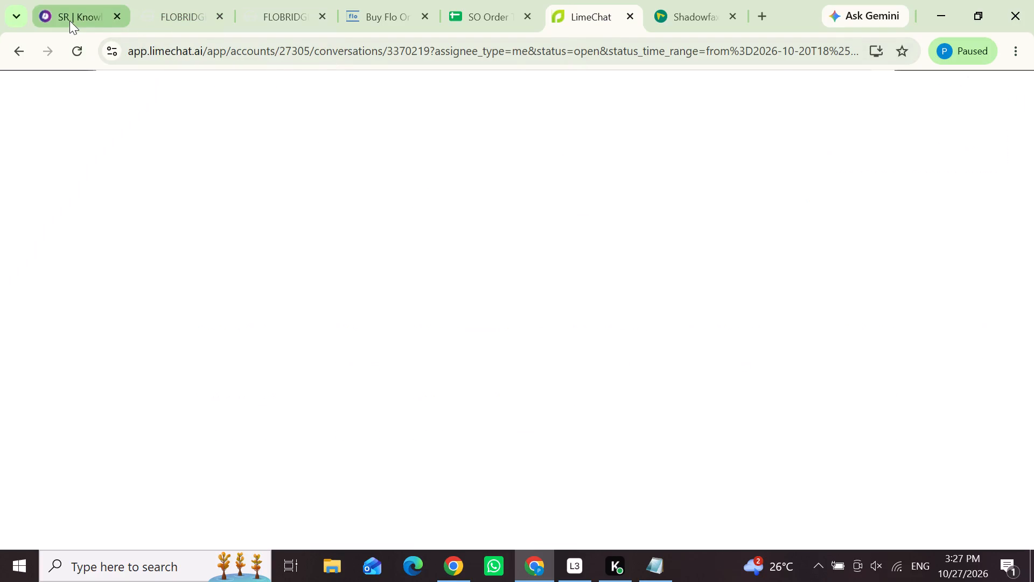
Switch to Knowlarity, reload the call logs and filter them by the agent's own Agent Number.
left_click(69, 20)
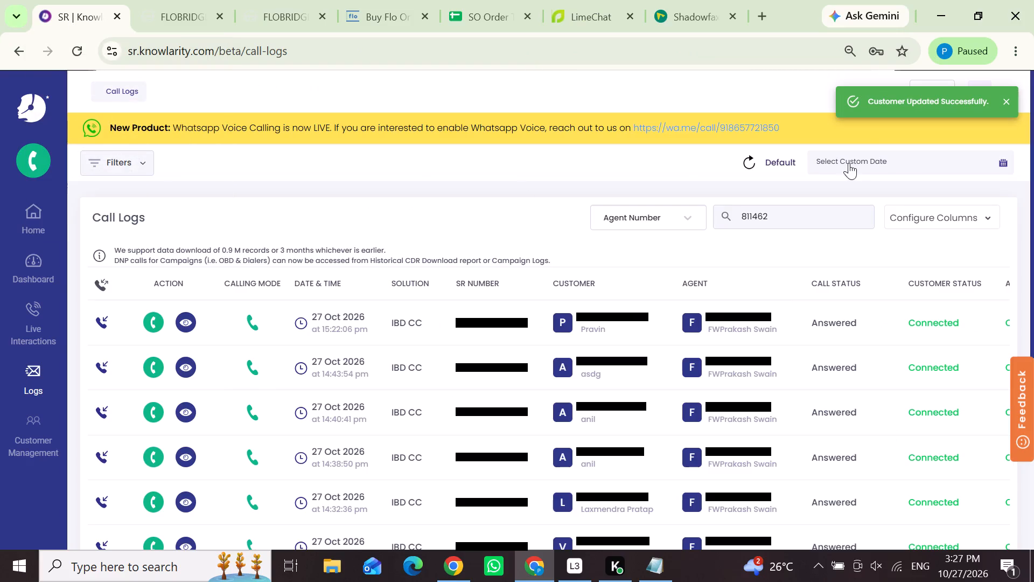
left_click(73, 52)
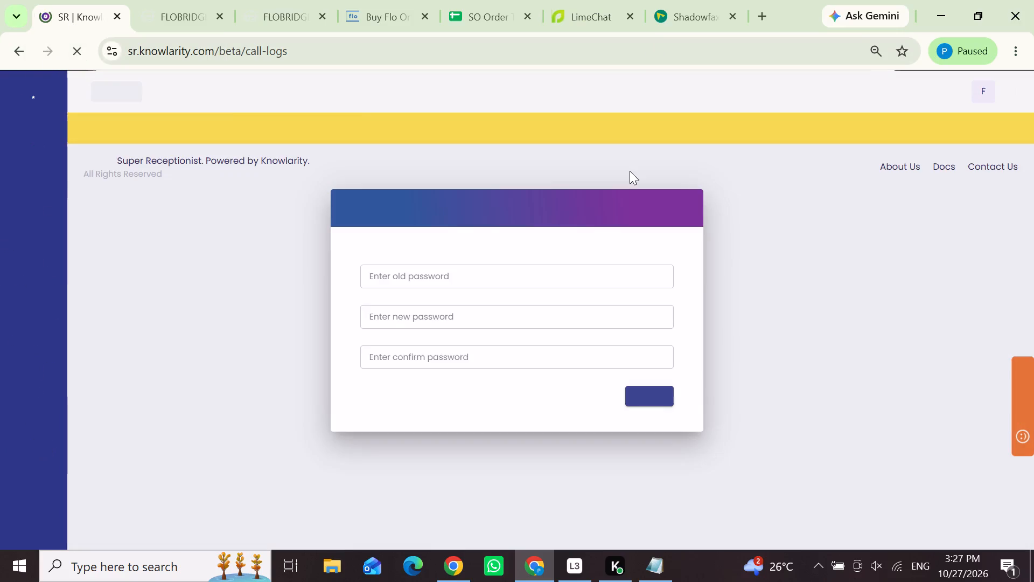
left_click(682, 207)
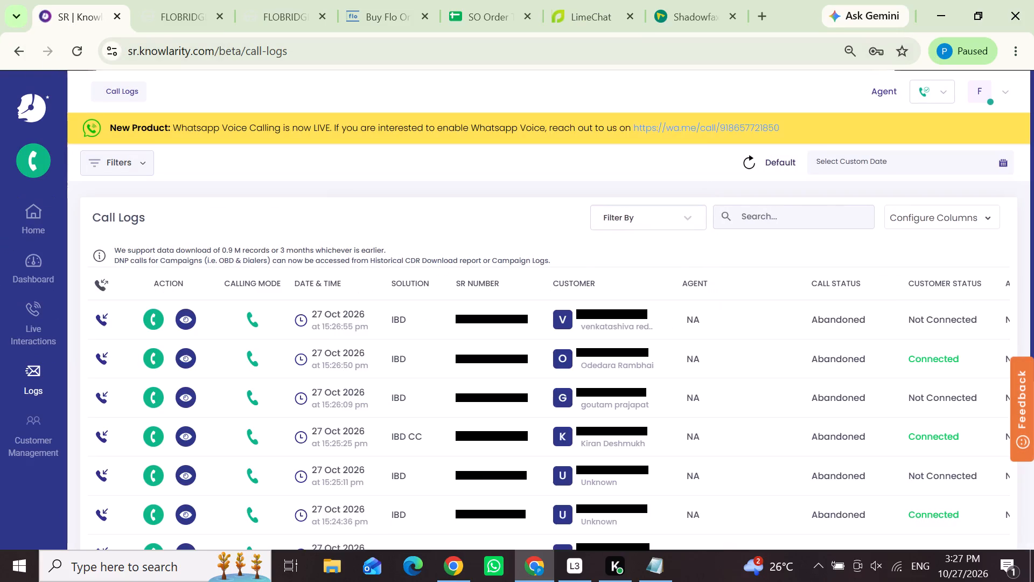
left_click(674, 221)
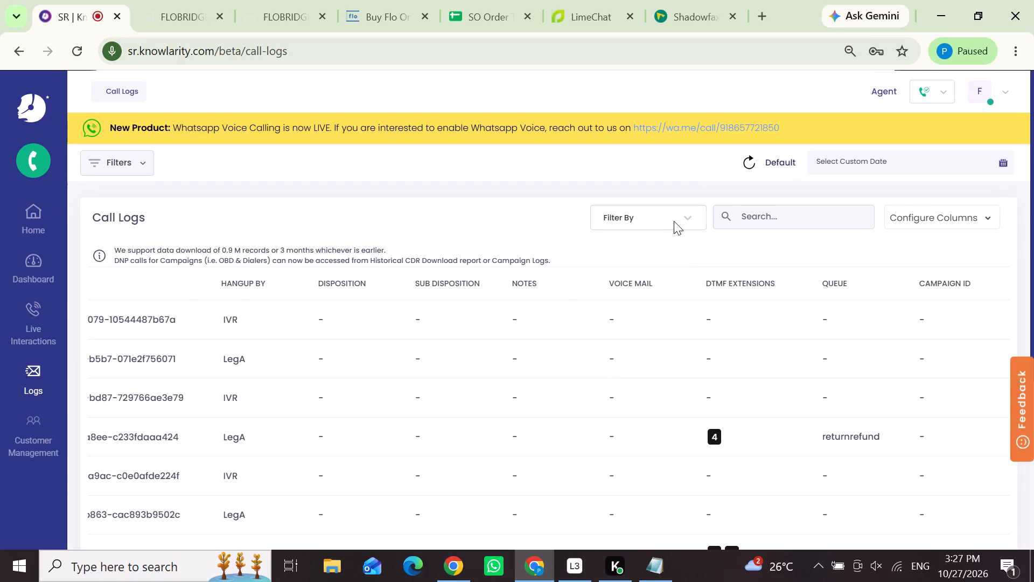
left_click(641, 286)
left_click(758, 222)
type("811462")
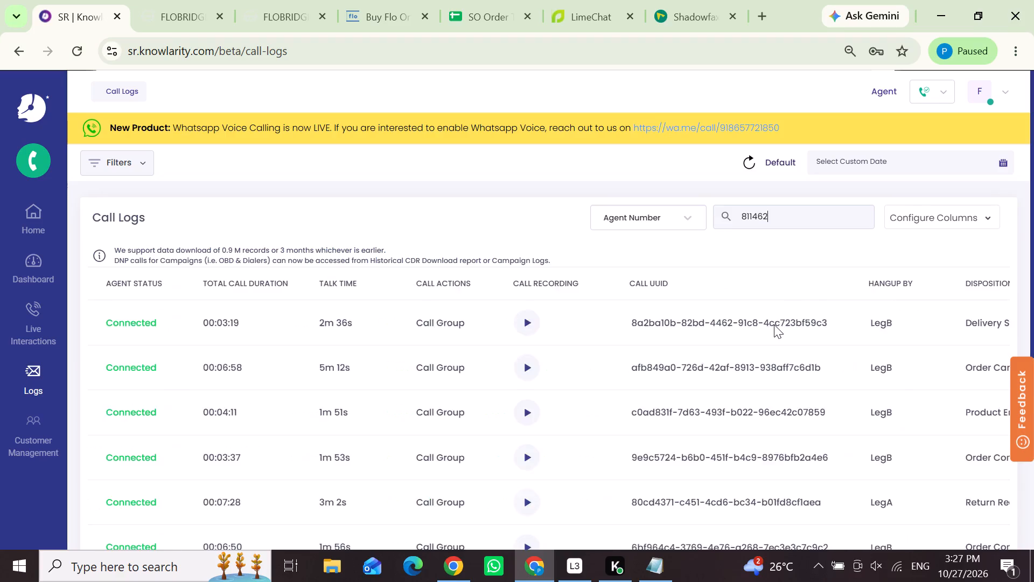
Show 50 entries per page in the call logs and examine the dispositions and notes of the agent's calls.
scroll(774, 324, "down", 3)
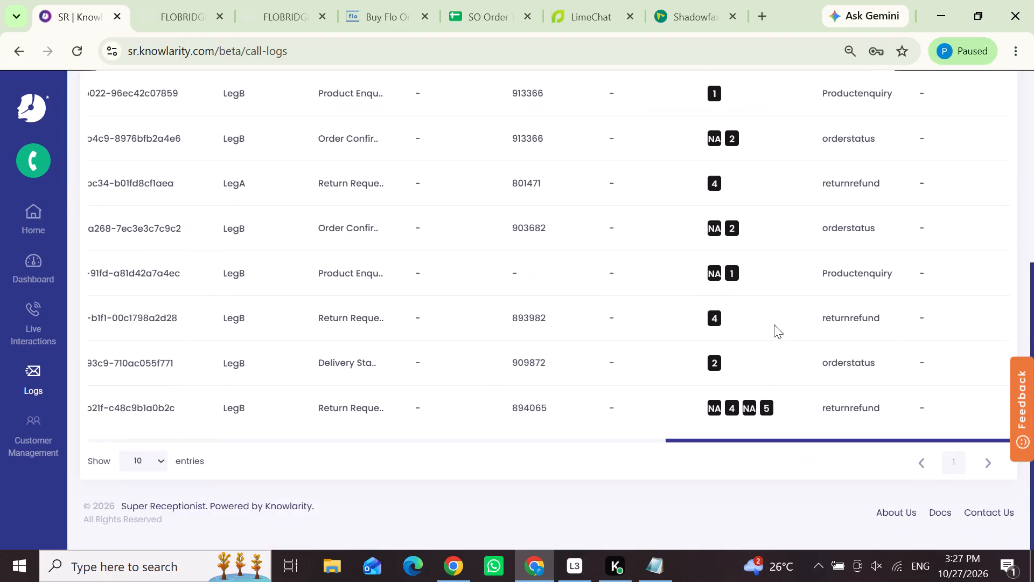
left_click(148, 467)
left_click(148, 518)
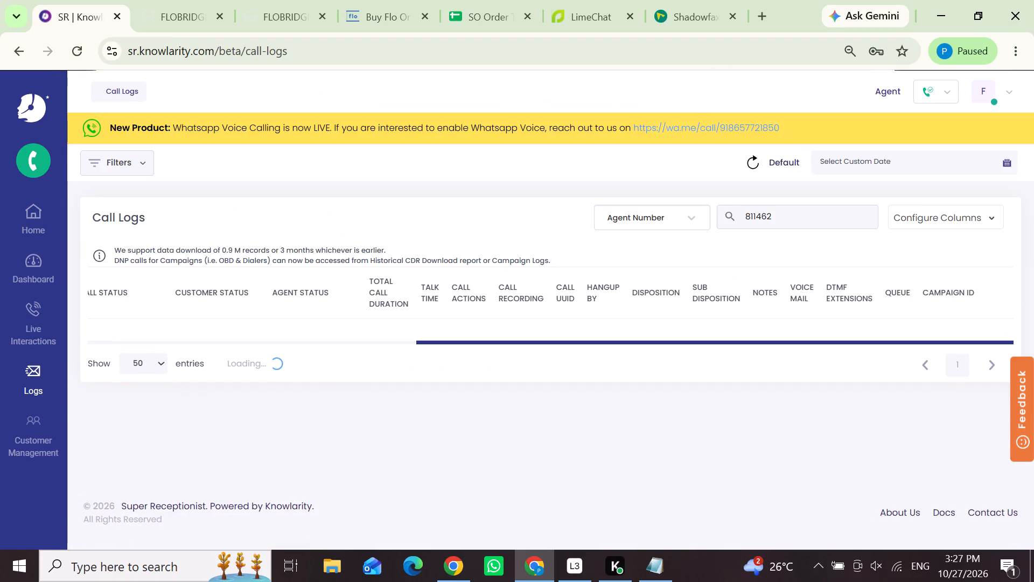
scroll(421, 407, "down", 3)
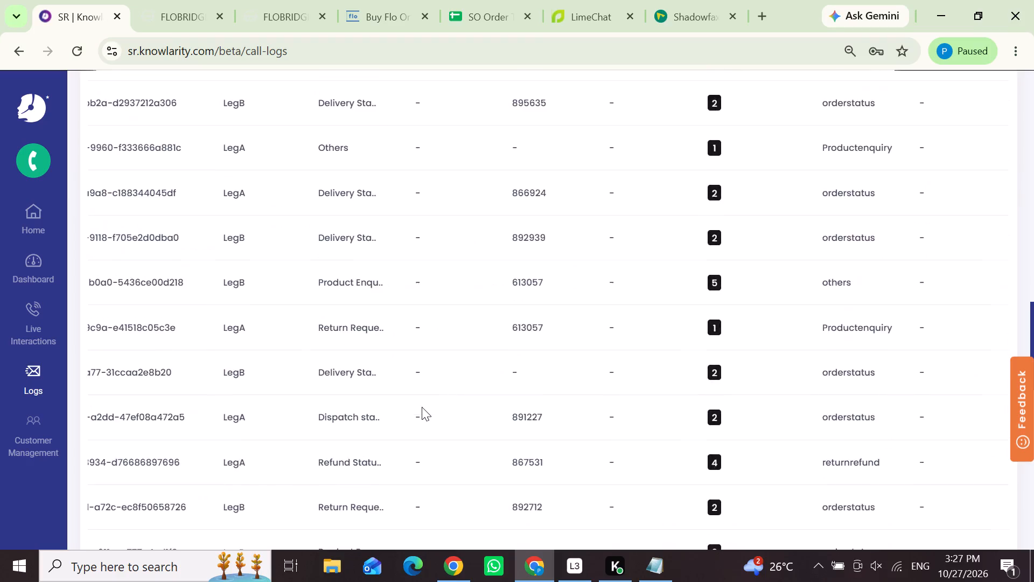
scroll(422, 407, "down", 5)
scroll(463, 373, "up", 5)
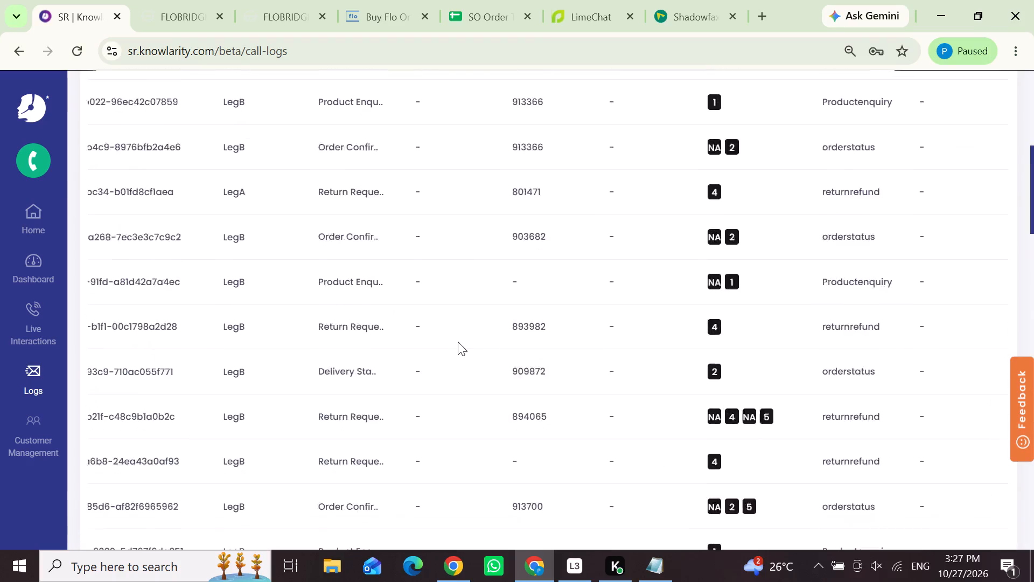
scroll(458, 342, "up", 5)
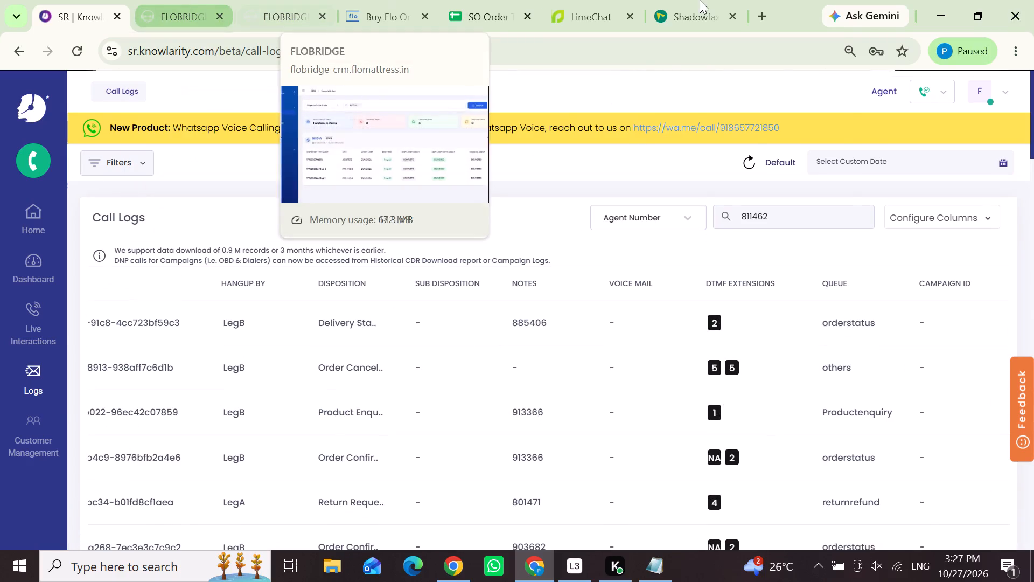
In LimeChat, search contacts for the copied phone number and open the latest picture-message ticket of the contact with three tickets.
left_click(597, 12)
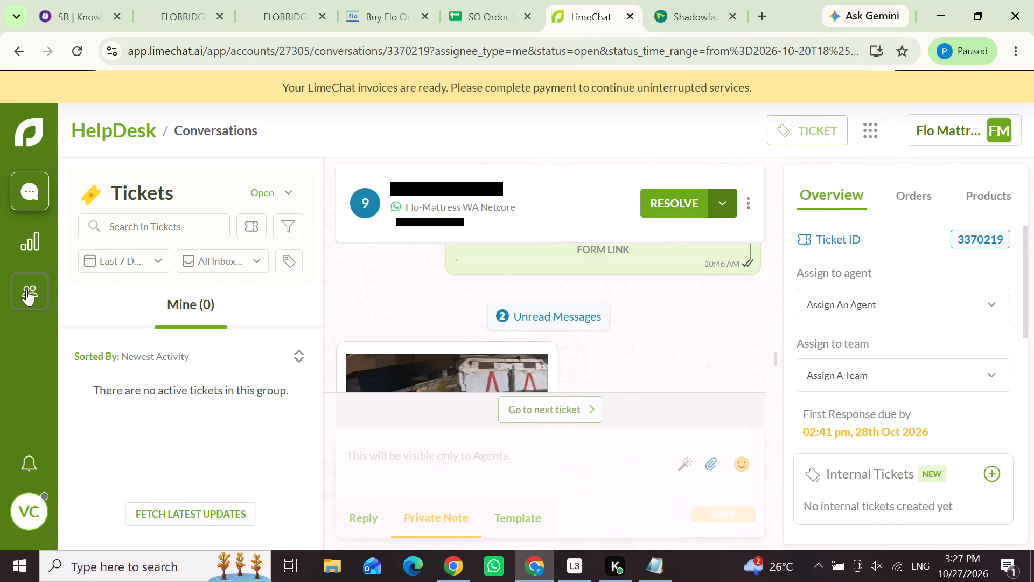
left_click(26, 289)
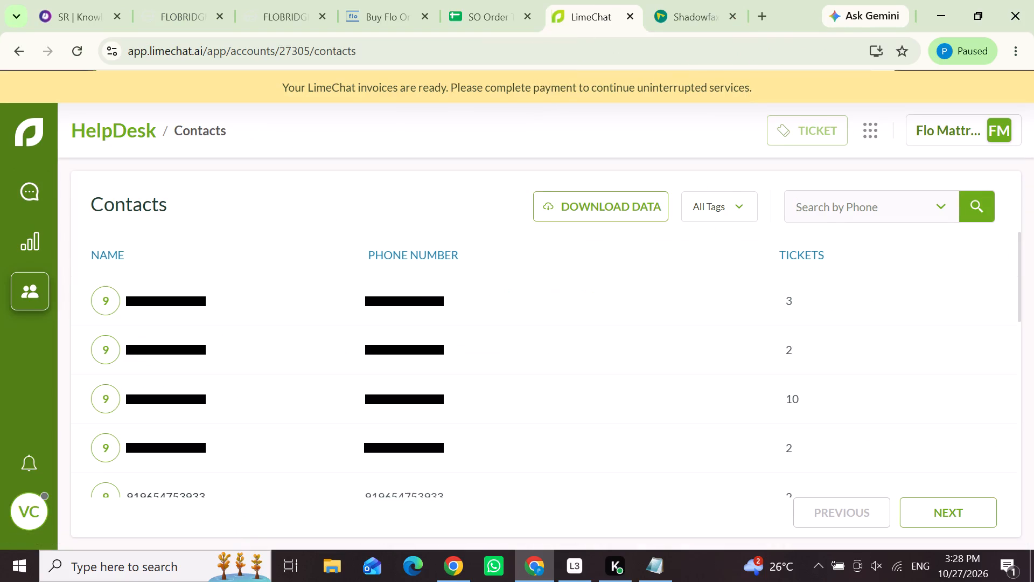
key("ctrl+v")
left_click(981, 205)
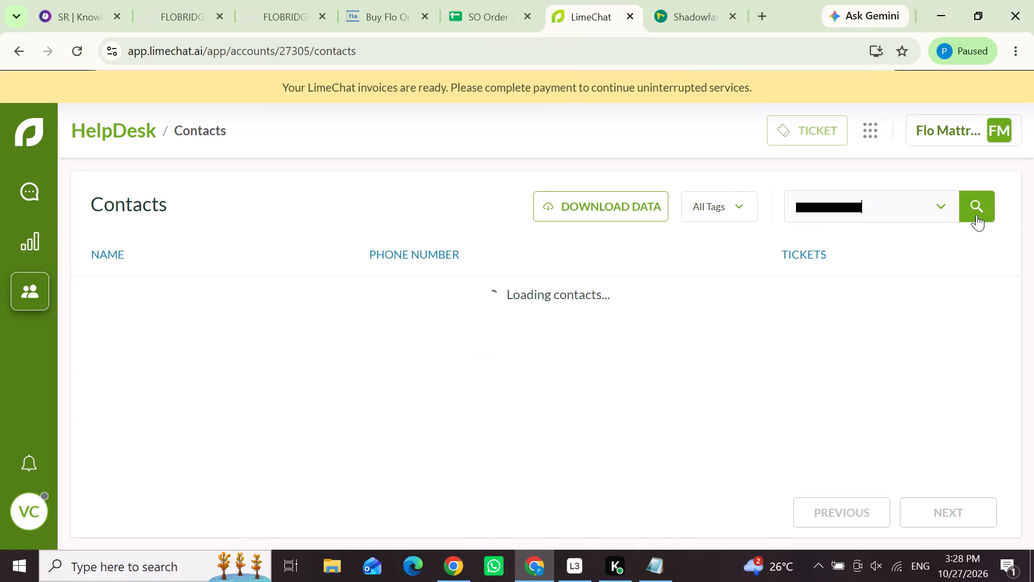
left_click(574, 307)
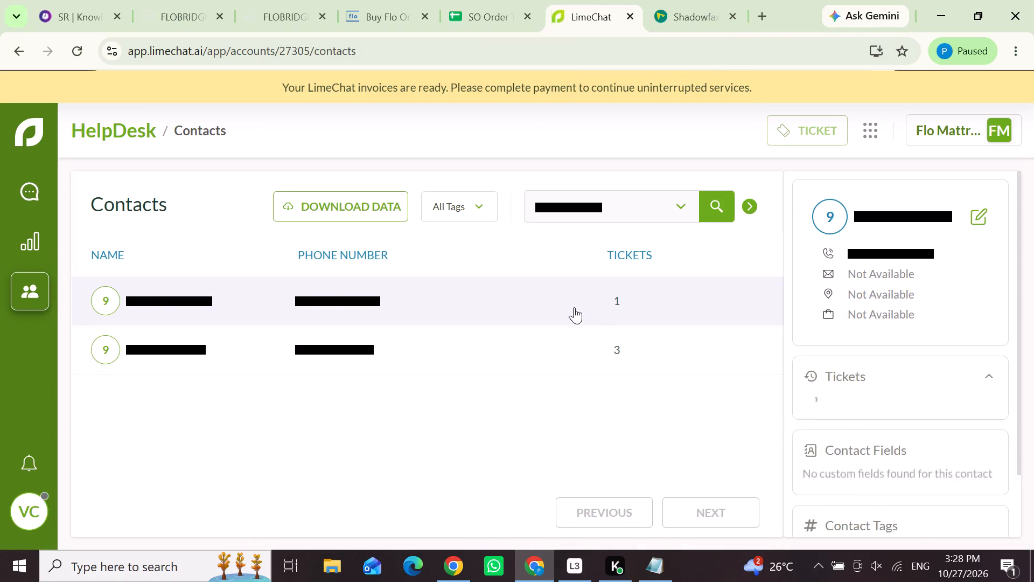
left_click(484, 356)
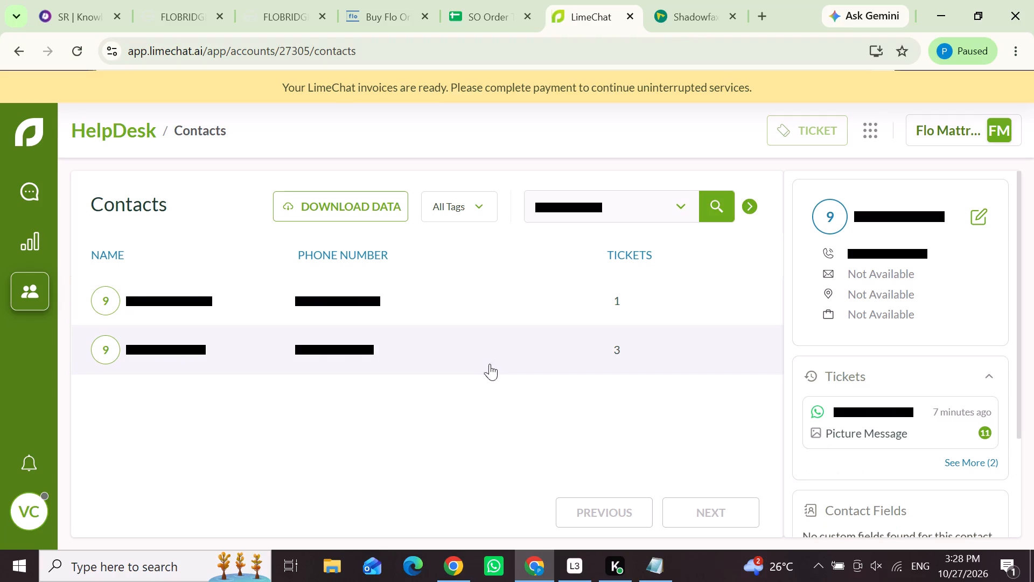
left_click(851, 435)
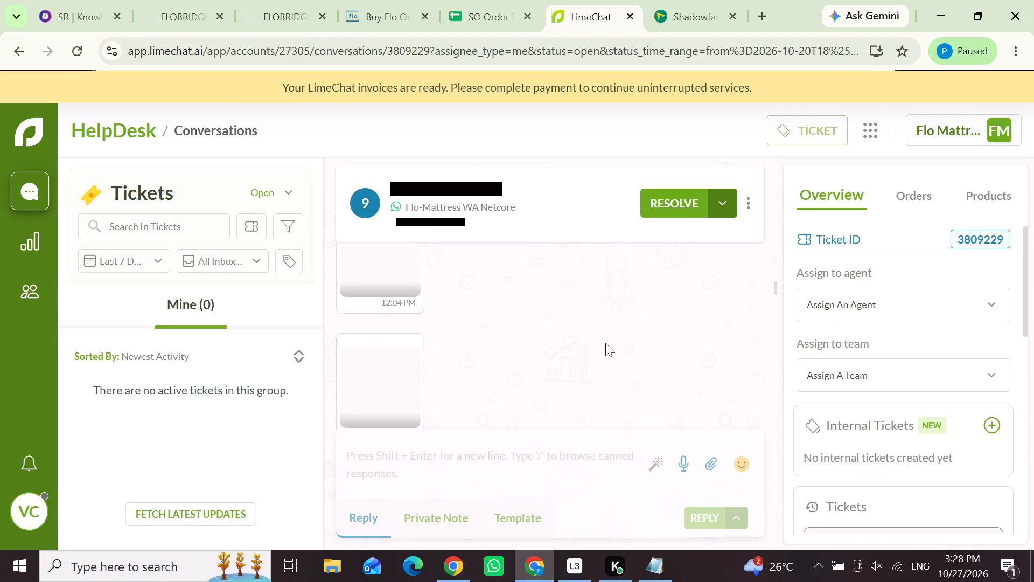
Open the customer's picture of the packages loaded in the vehicle and download it.
left_click(479, 375)
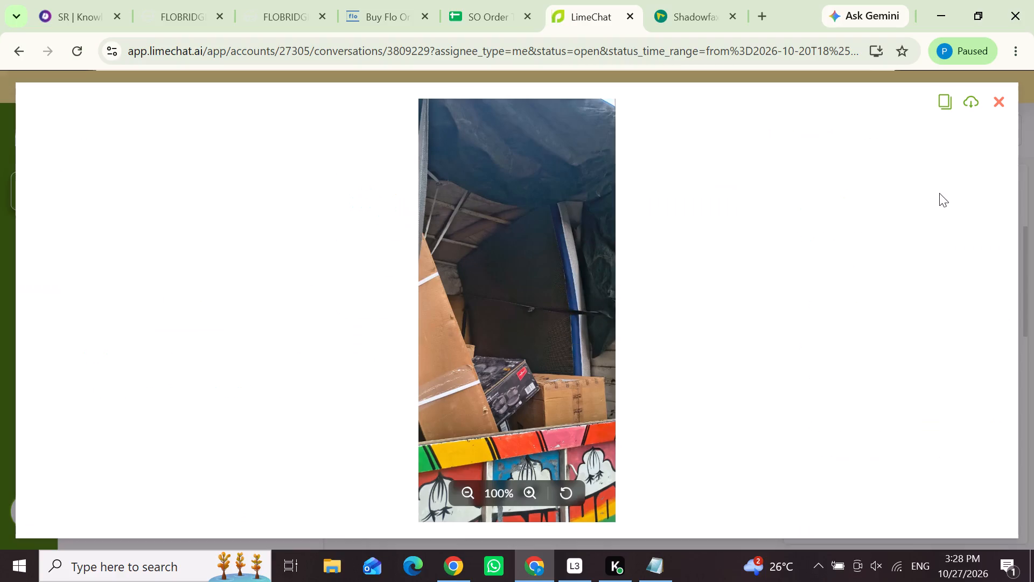
left_click(973, 99)
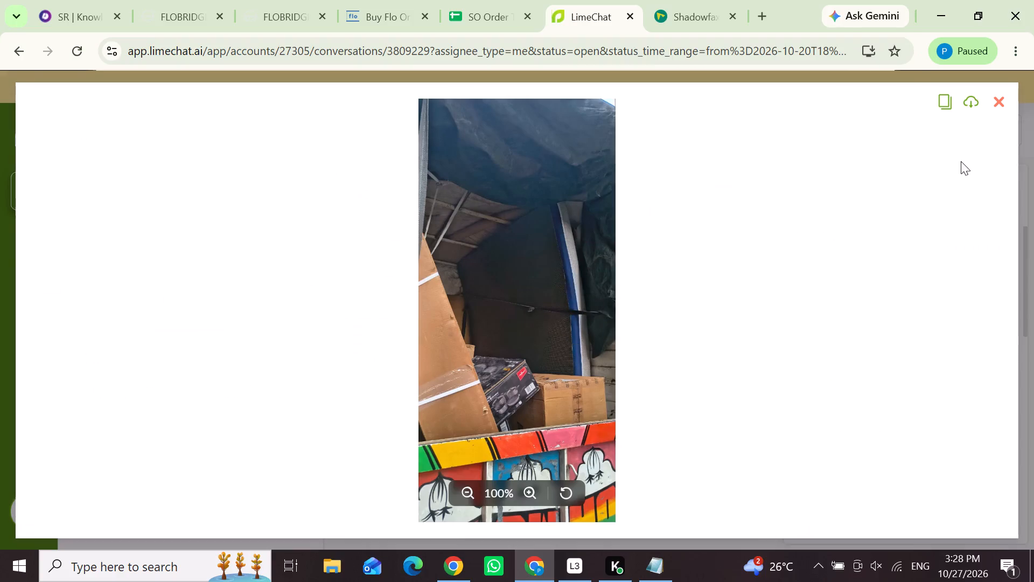
left_click(1005, 108)
Capture a full-screen screenshot of the conversation showing the customer's 3:21 PM pickup photo.
scroll(606, 329, "up", 1)
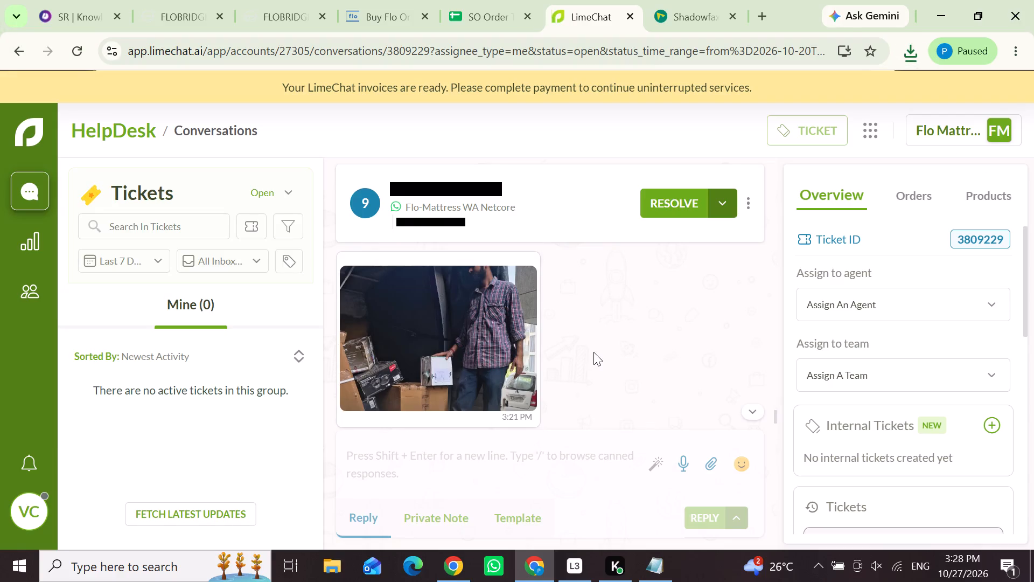
key("super+Print")
left_click(160, 20)
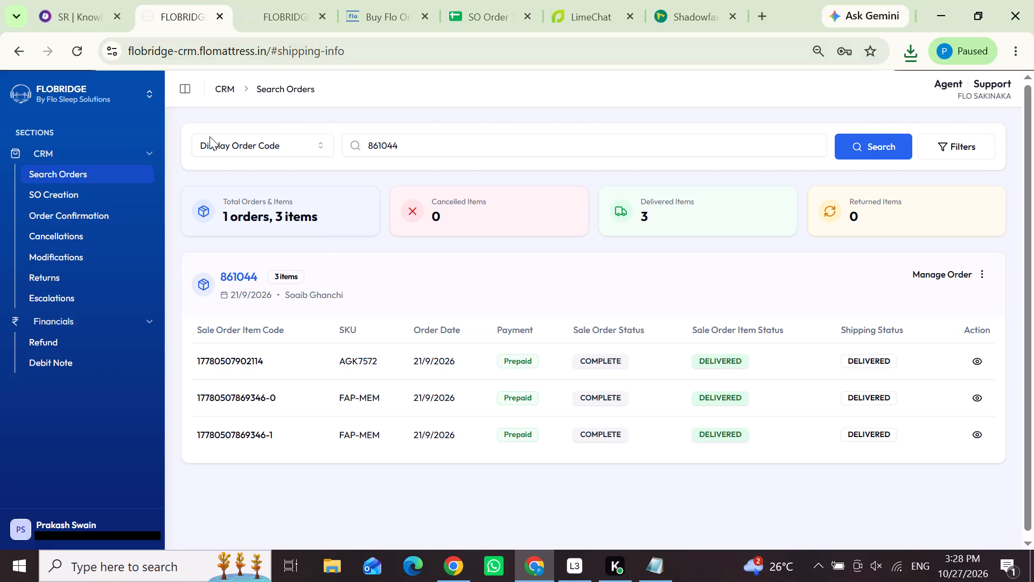
left_click_drag(260, 276, 216, 278)
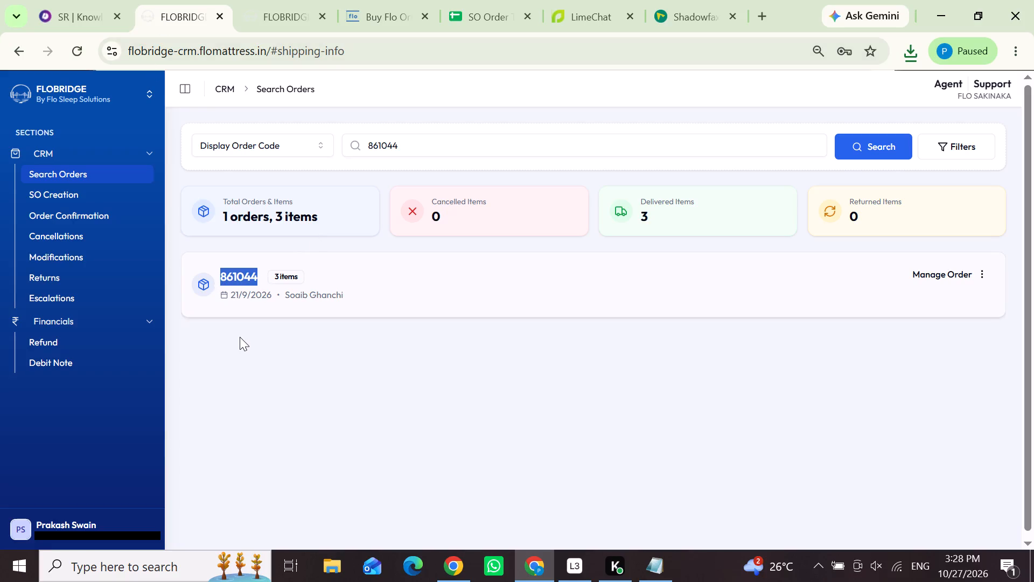
key("ctrl+c")
left_click(55, 279)
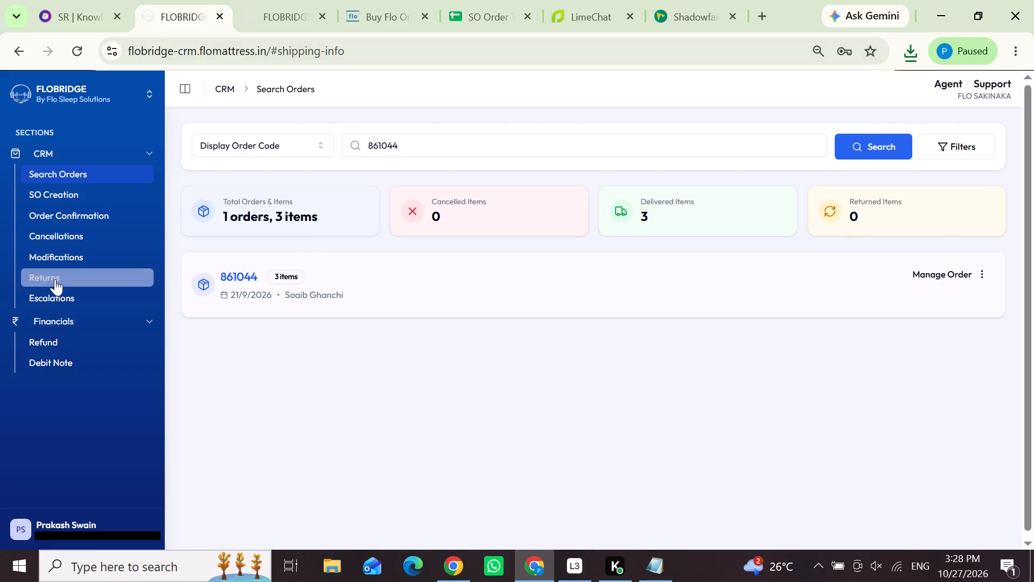
left_click(393, 292)
key("ctrl+v")
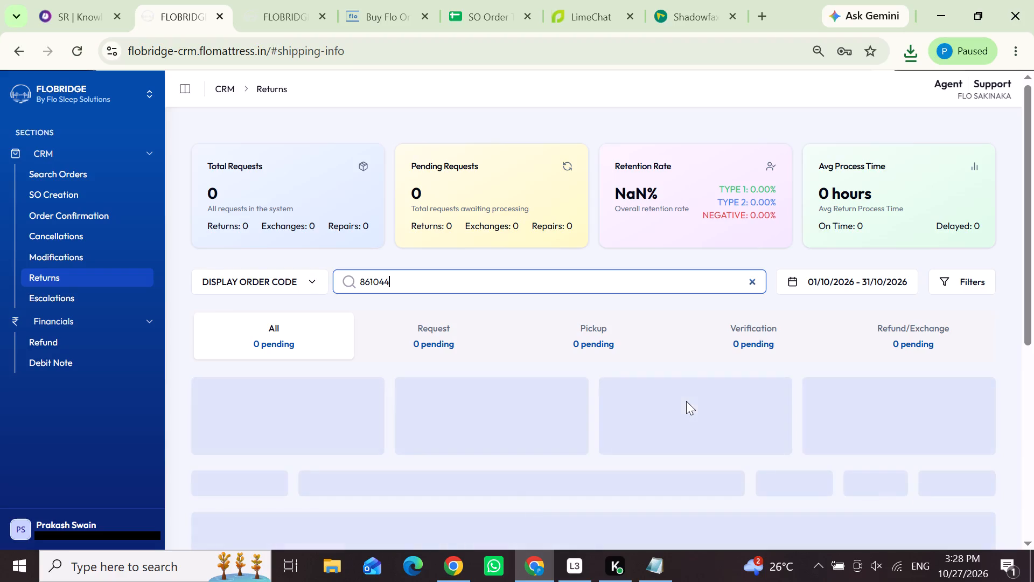
key("Return")
key("Return")
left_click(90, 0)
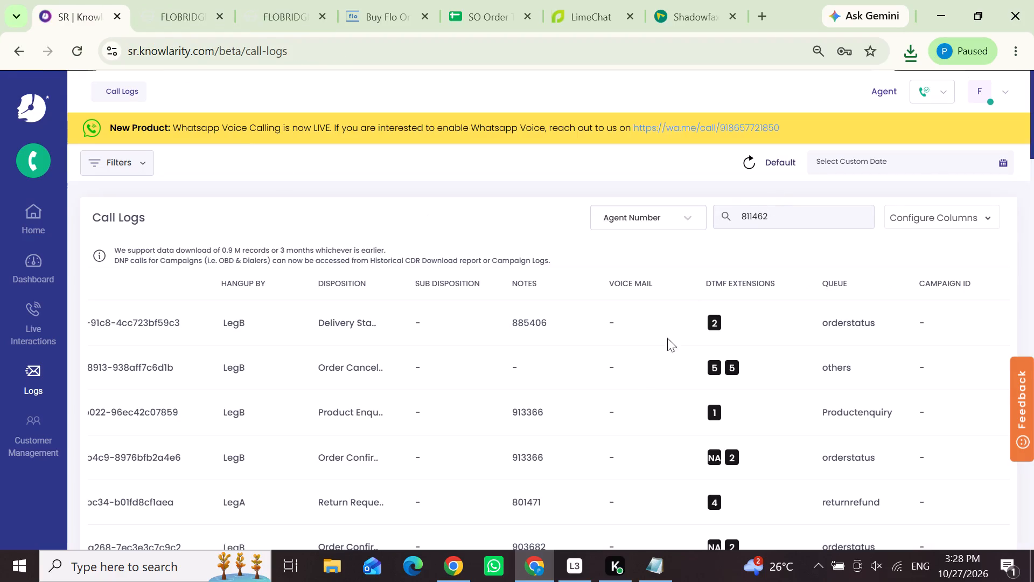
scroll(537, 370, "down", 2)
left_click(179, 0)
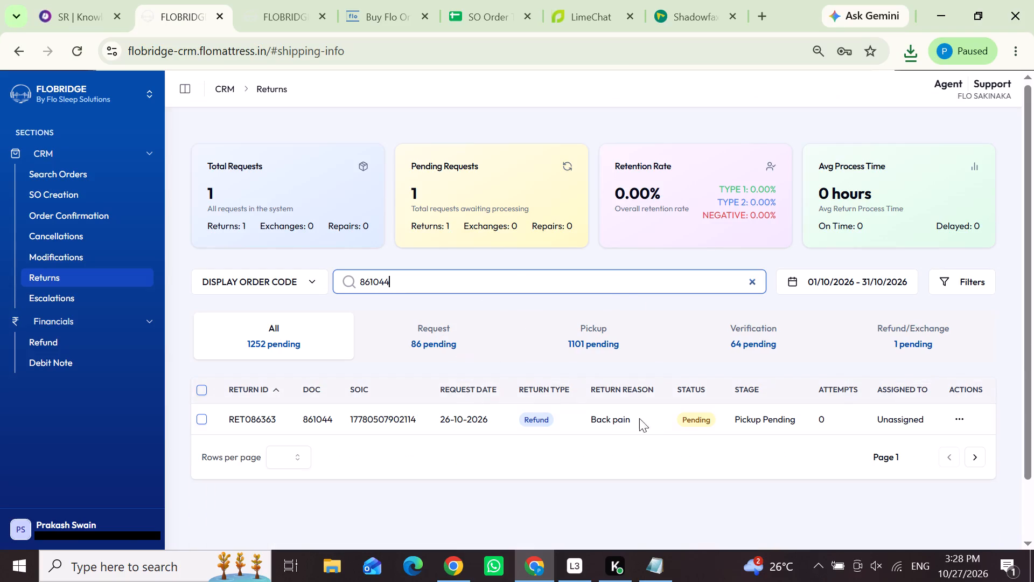
left_click(961, 420)
left_click(919, 471)
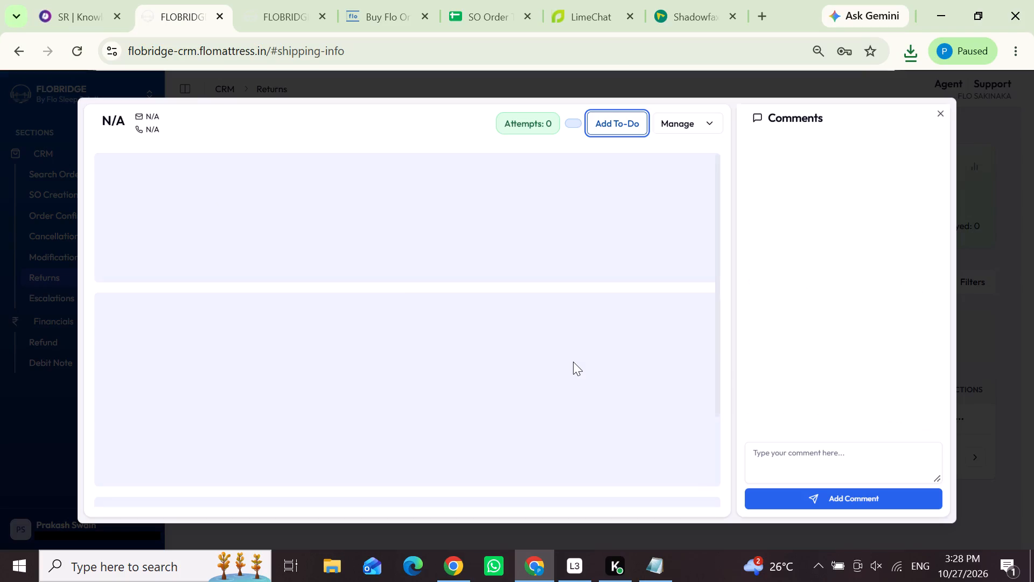
scroll(572, 361, "down", 2)
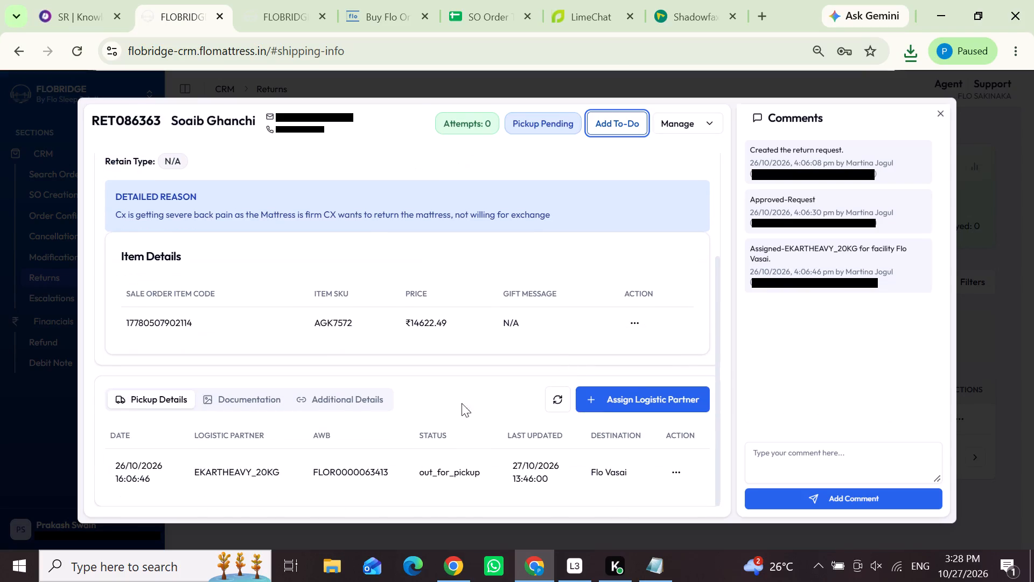
left_click(254, 403)
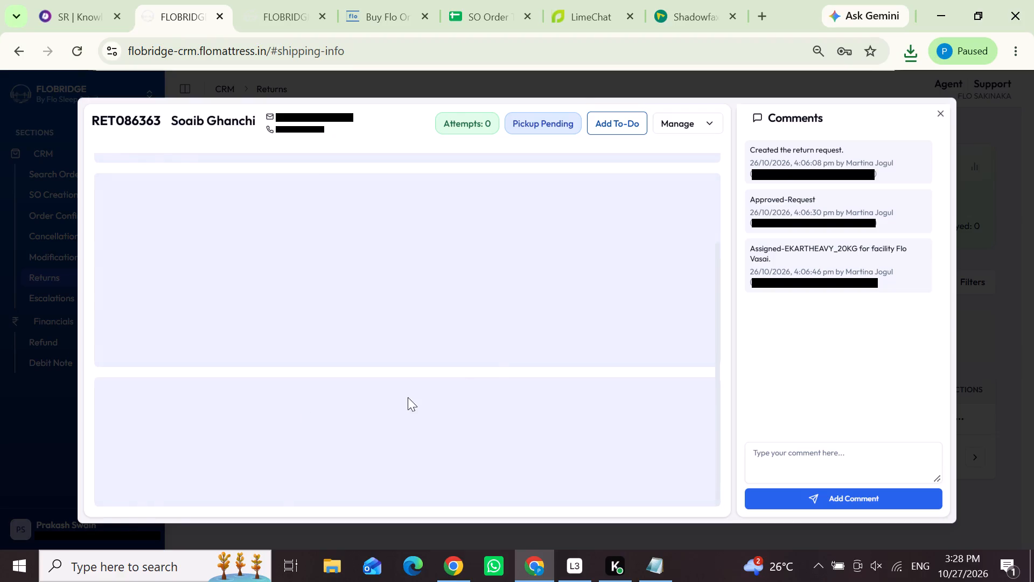
left_click(671, 431)
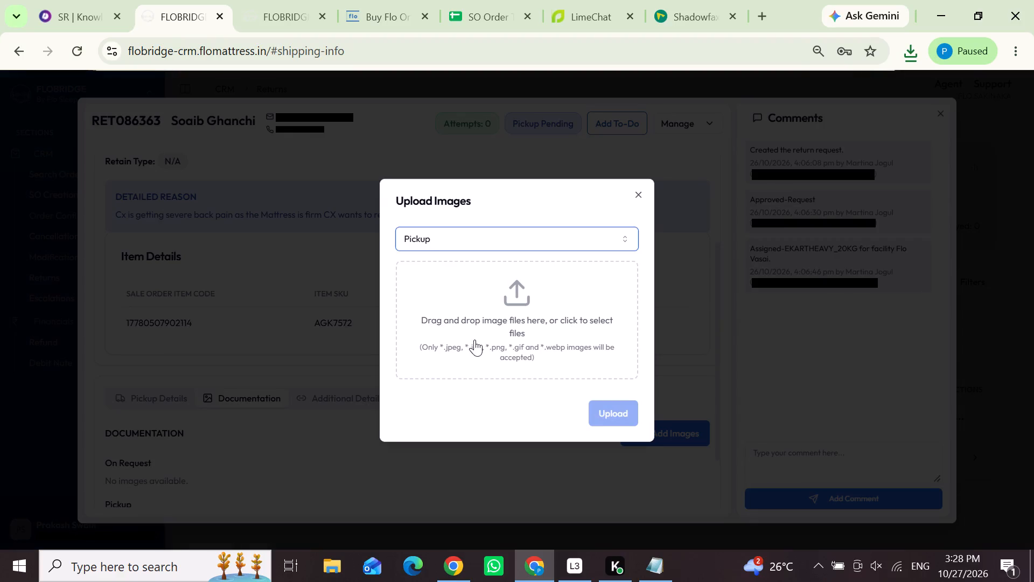
left_click(479, 332)
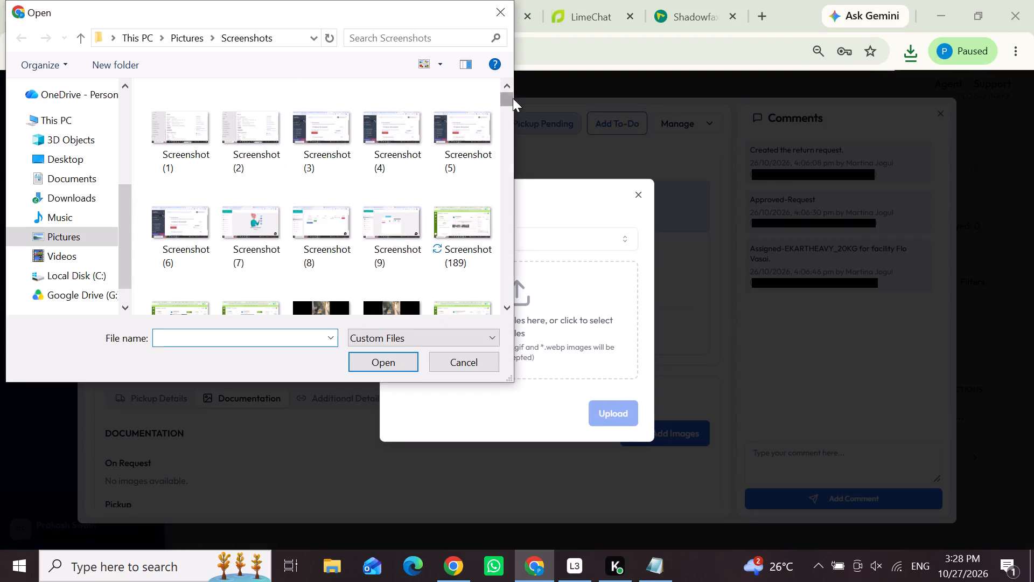
left_click_drag(511, 96, 502, 328)
left_click(466, 269)
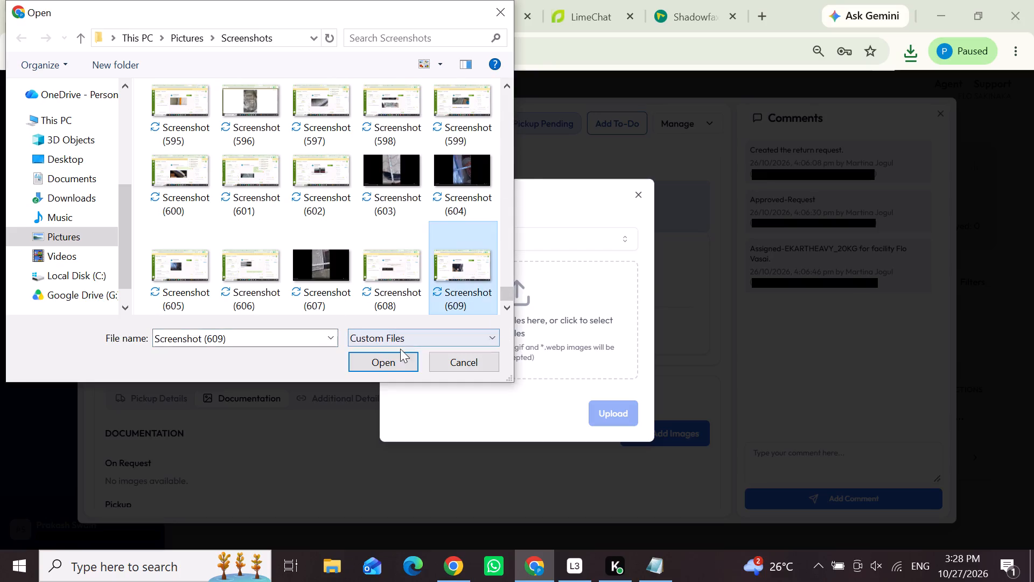
left_click(374, 360)
Add the LimeChat-10_27_2026 picture from Downloads, upload both pickup images and check the return's documentation.
left_click(552, 285)
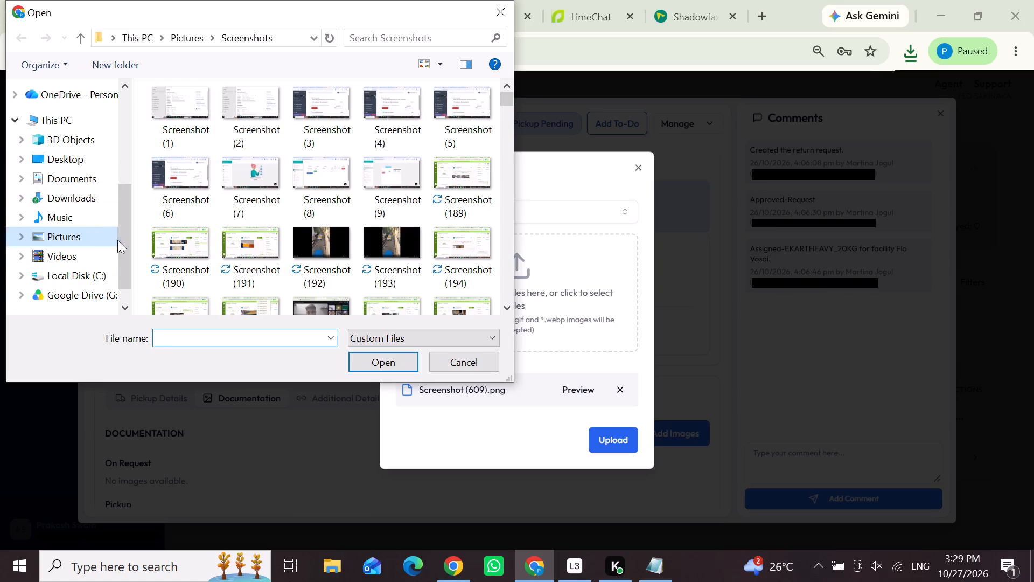
left_click_drag(123, 248, 119, 269)
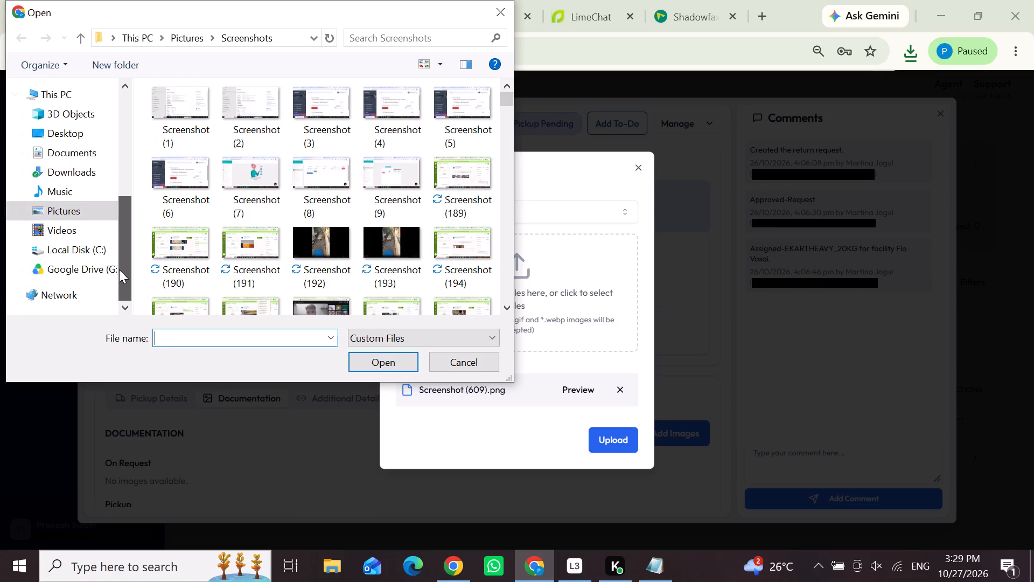
left_click_drag(119, 269, 118, 276)
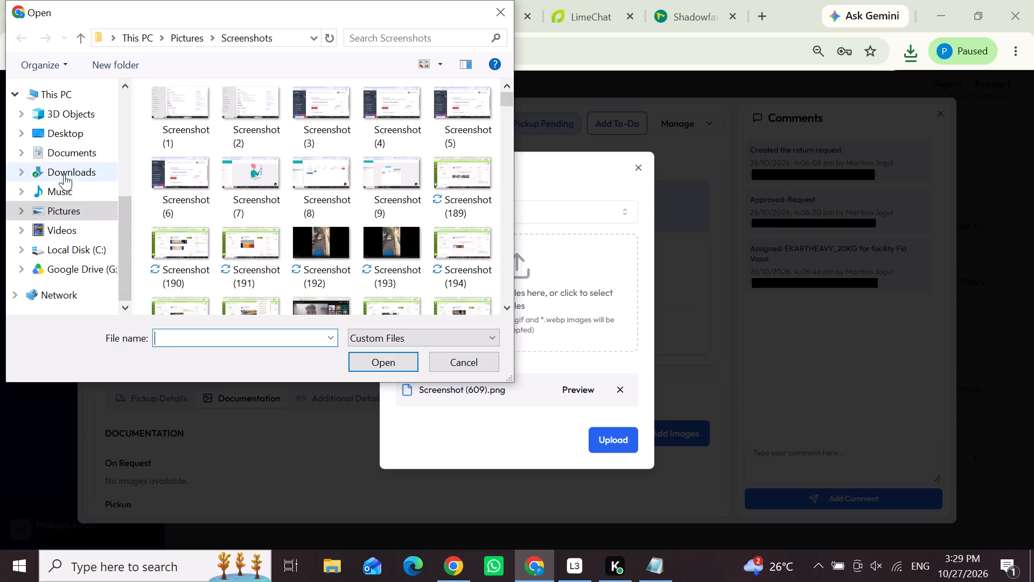
left_click(85, 174)
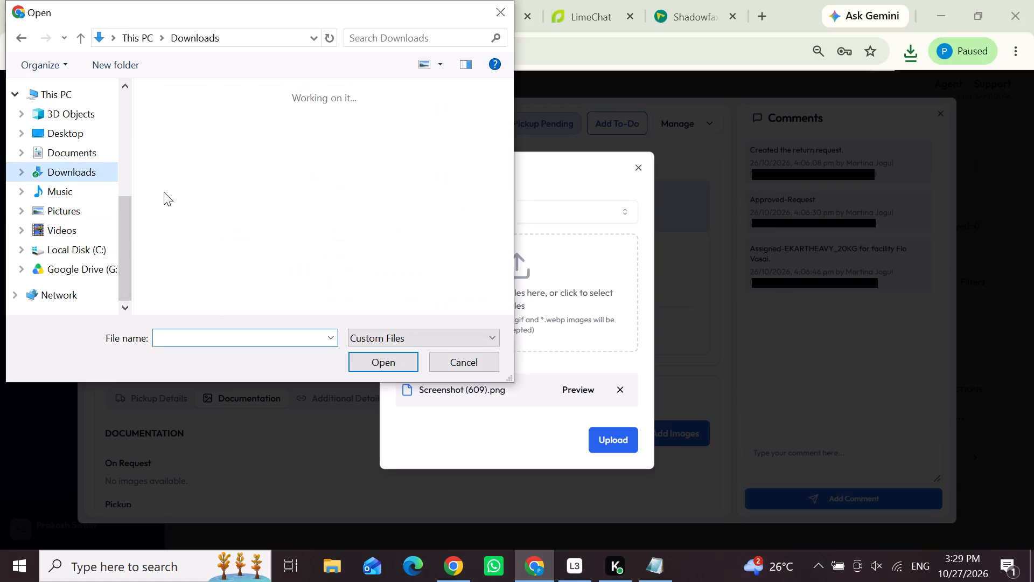
left_click(202, 127)
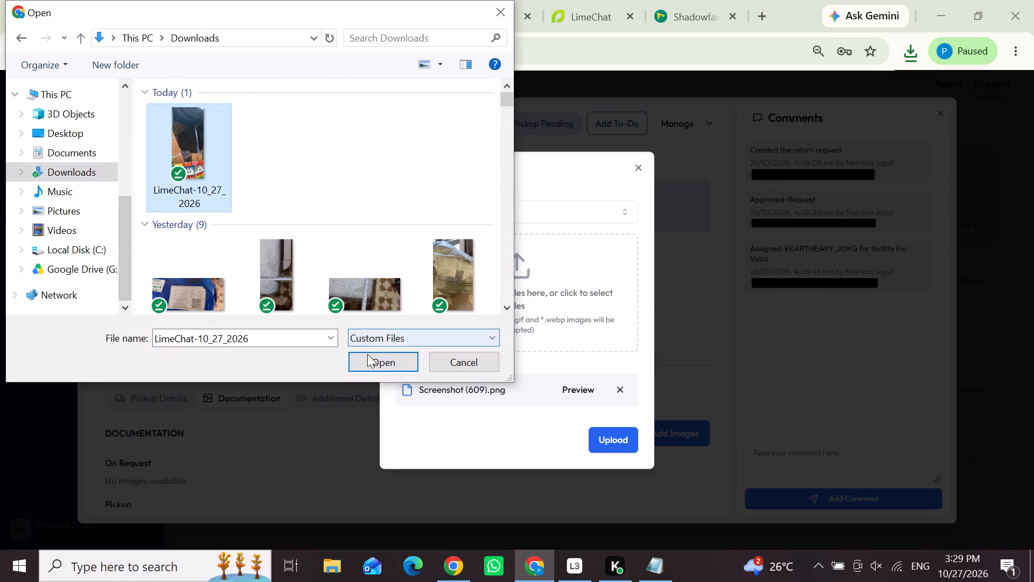
left_click(367, 365)
left_click(611, 460)
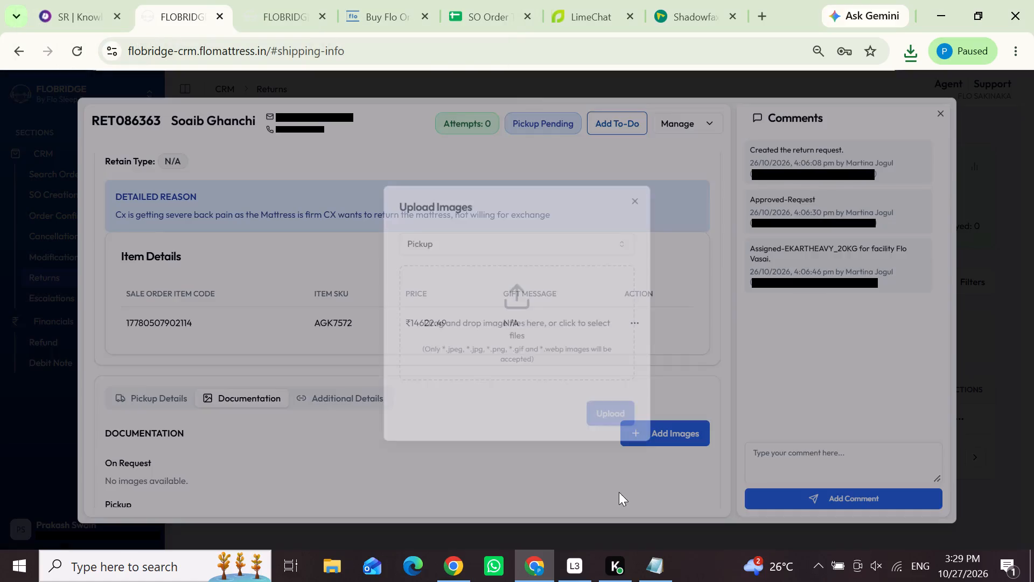
scroll(488, 347, "down", 4)
scroll(487, 351, "up", 1)
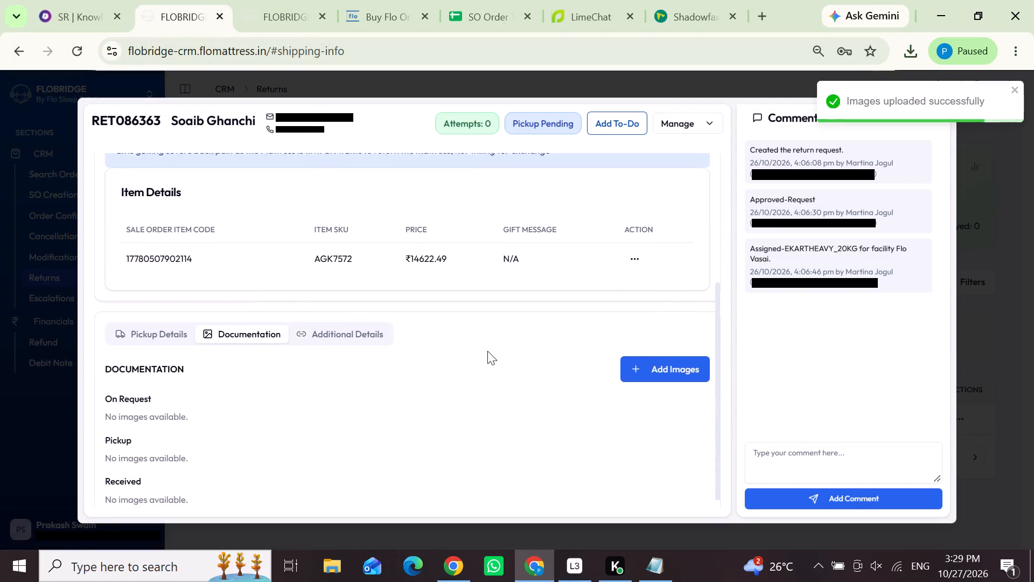
scroll(487, 351, "down", 1)
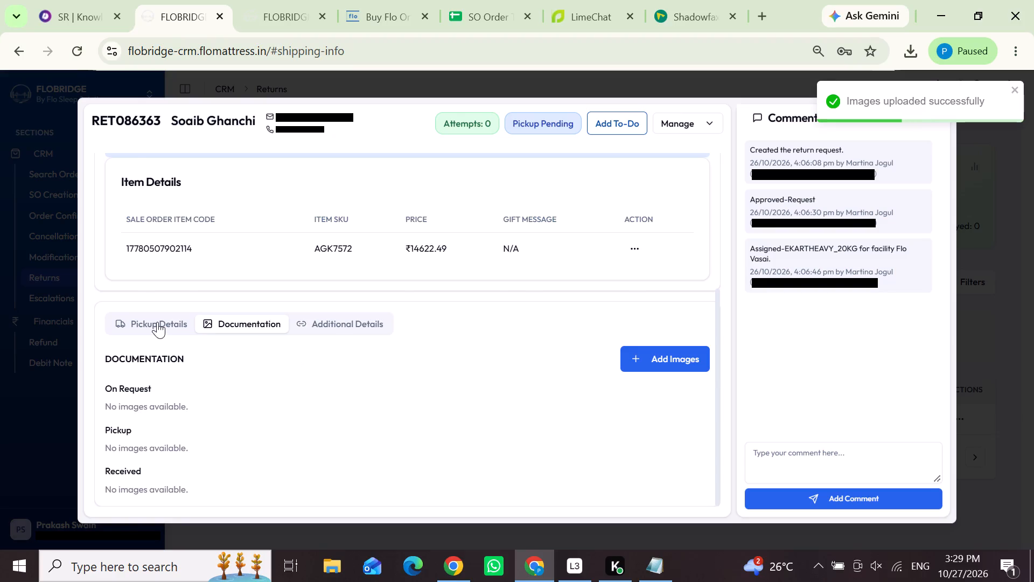
Refresh the EKARTHEAVY_20KG shipment's tracking repeatedly in the return's pickup details.
left_click(157, 321)
triple_click(560, 393)
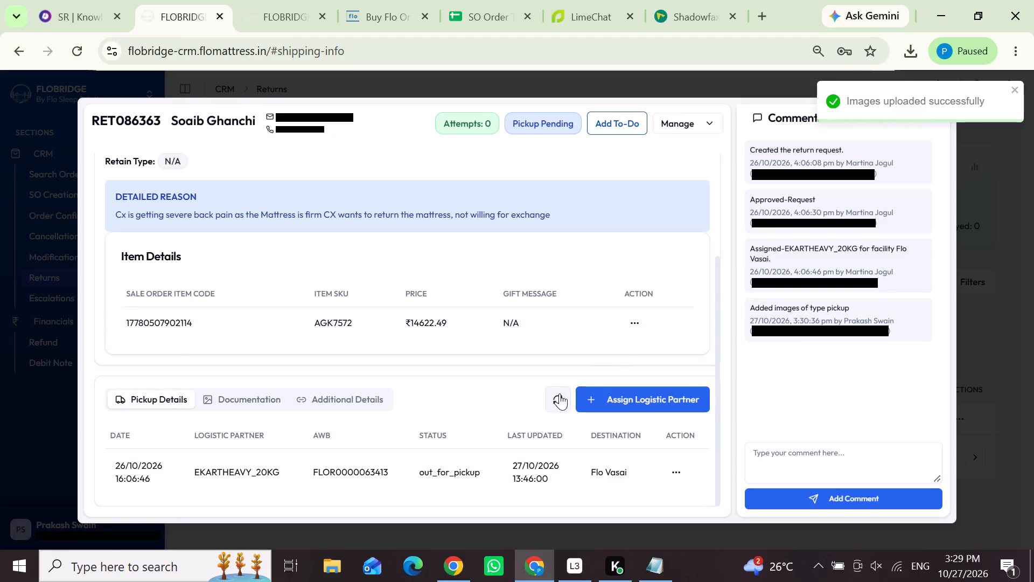
triple_click(559, 393)
triple_click(558, 393)
triple_click(558, 393)
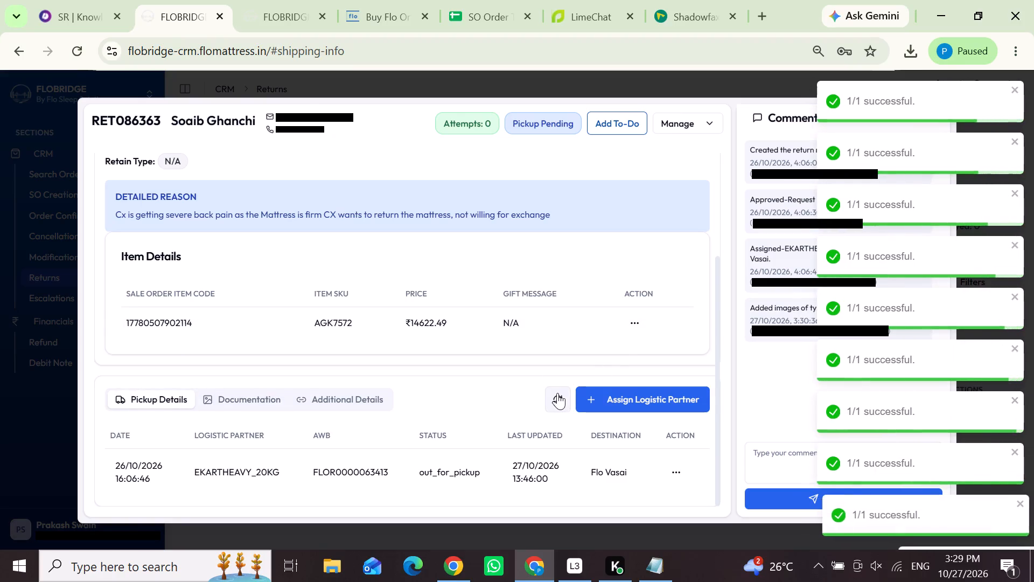
triple_click(557, 393)
triple_click(555, 391)
triple_click(555, 391)
triple_click(553, 390)
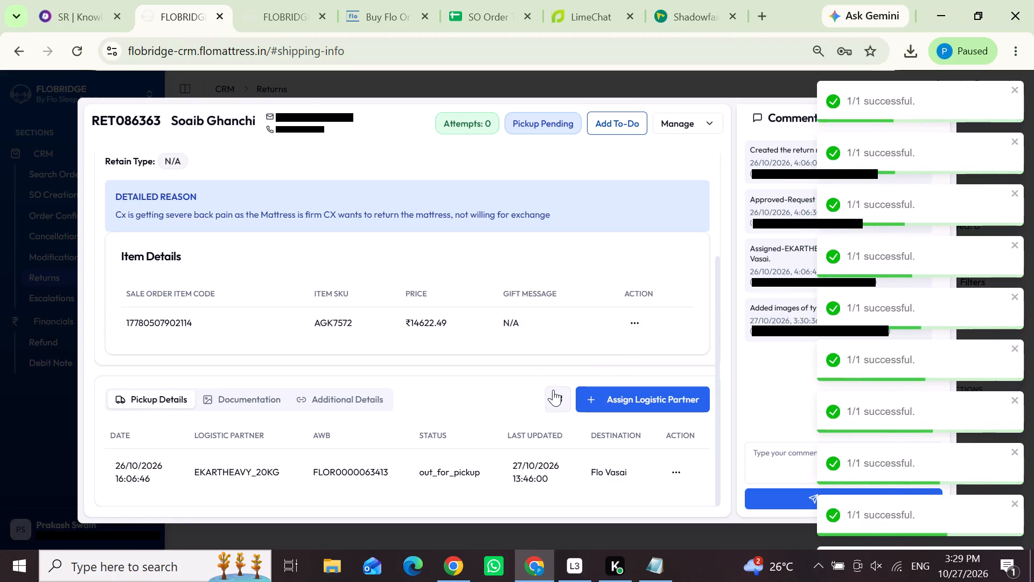
triple_click(553, 390)
triple_click(553, 389)
triple_click(553, 389)
triple_click(553, 389)
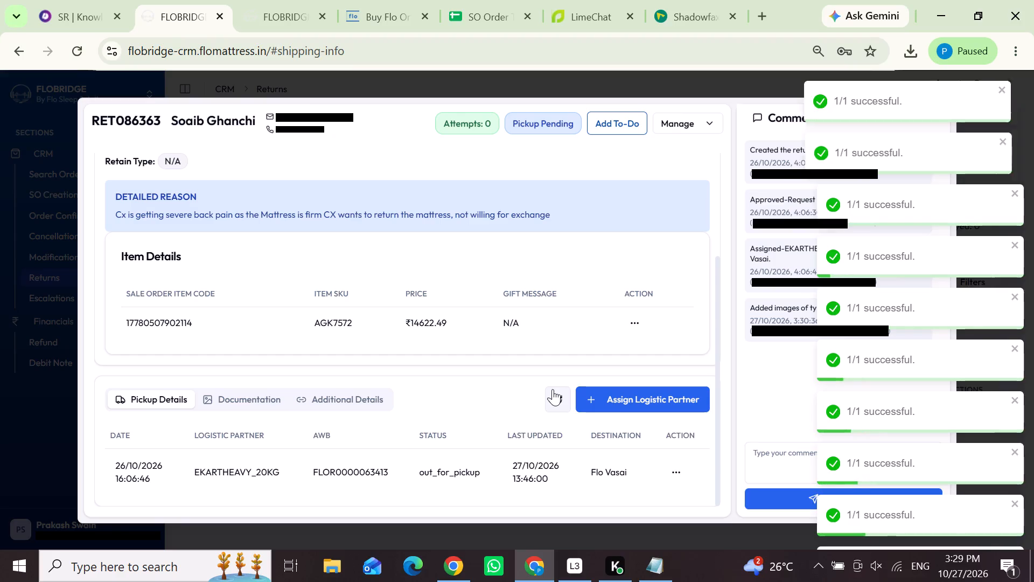
triple_click(553, 389)
triple_click(553, 389)
left_click(552, 387)
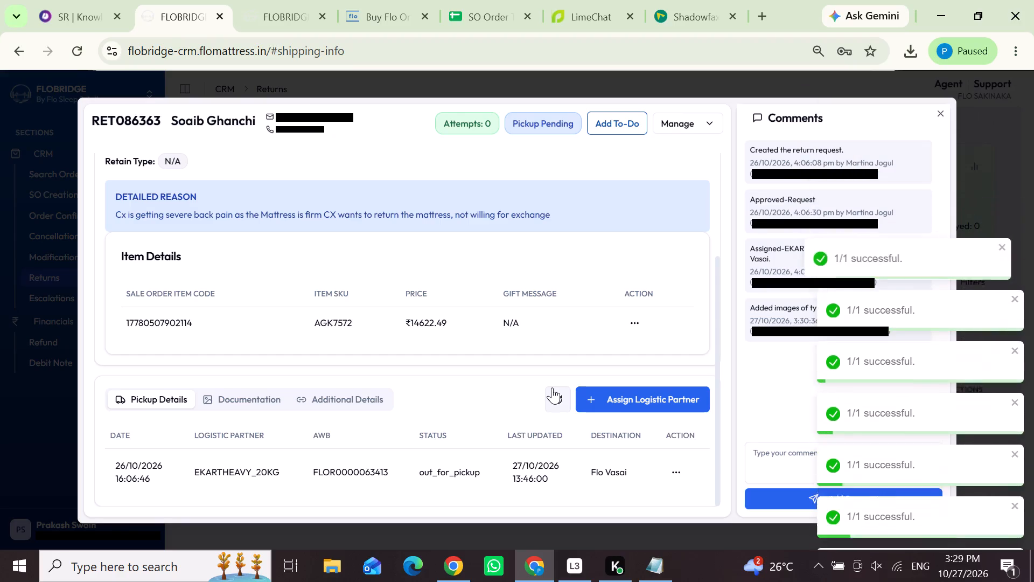
Check the debit note's status in the return's additional details.
left_click(326, 391)
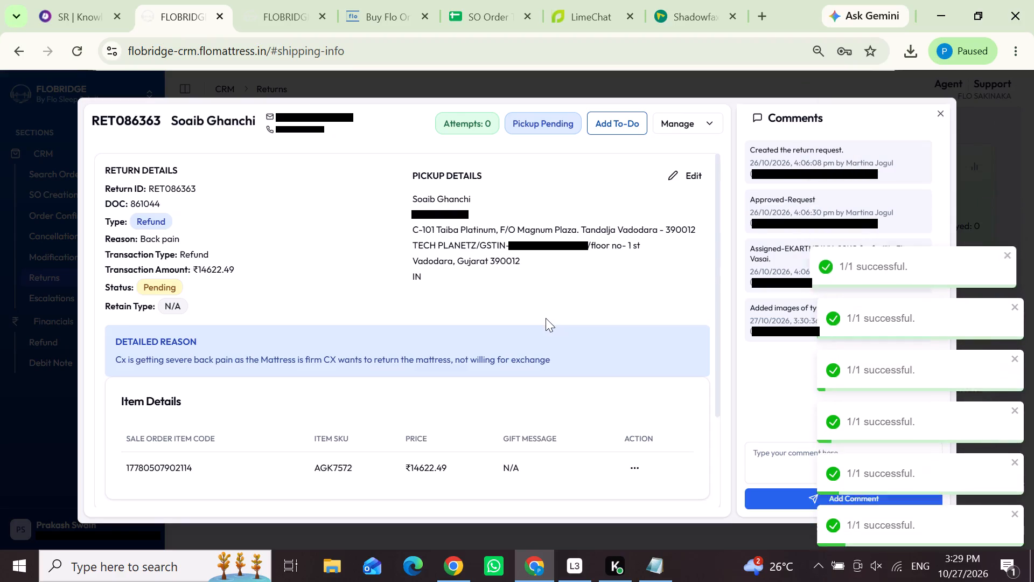
scroll(546, 318, "down", 3)
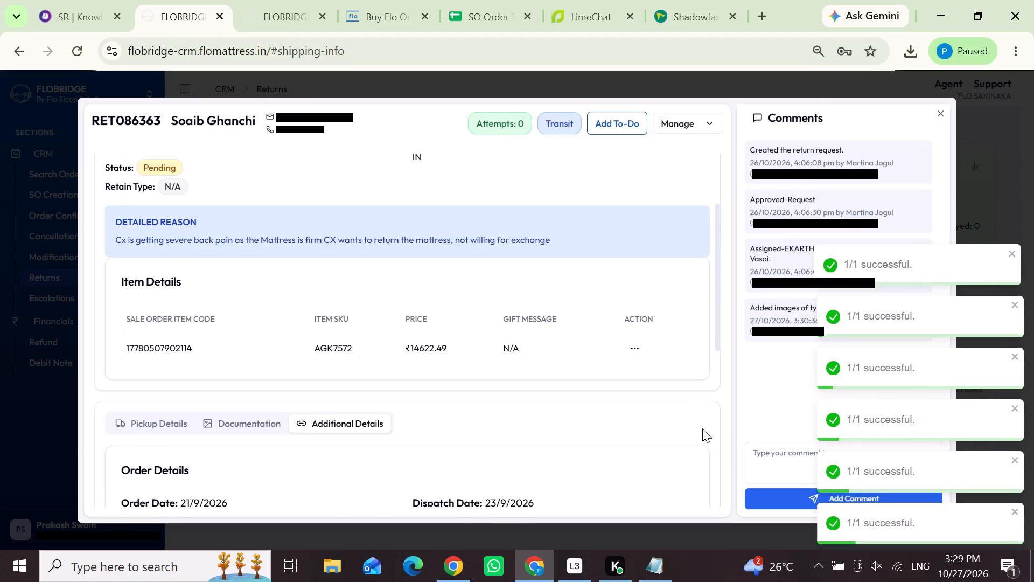
scroll(664, 393, "down", 1)
left_click(654, 325)
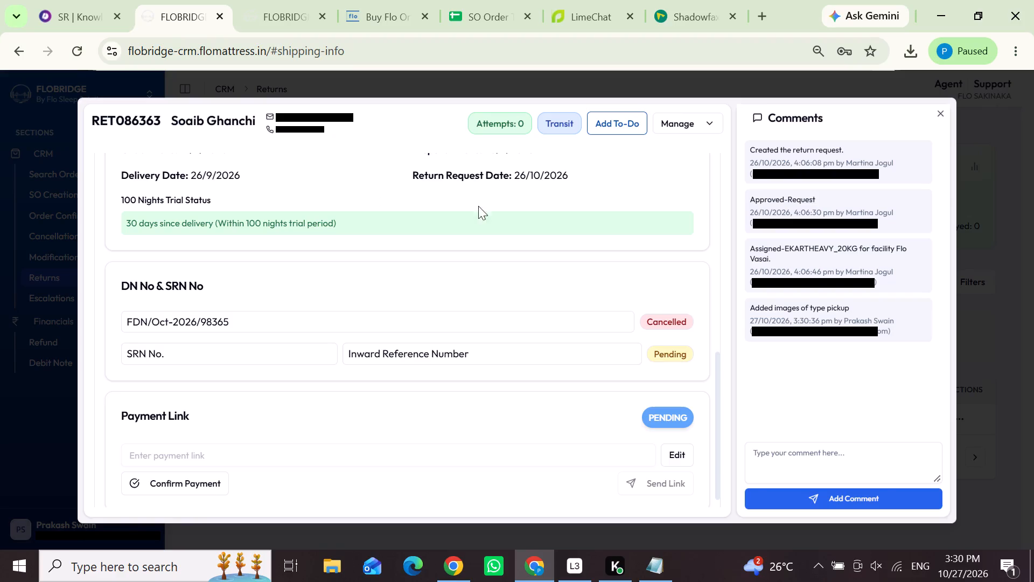
Copy the incoming caller's phone number from Knowlarity and search Flobridge orders for it by Notification Mobile.
left_click(67, 14)
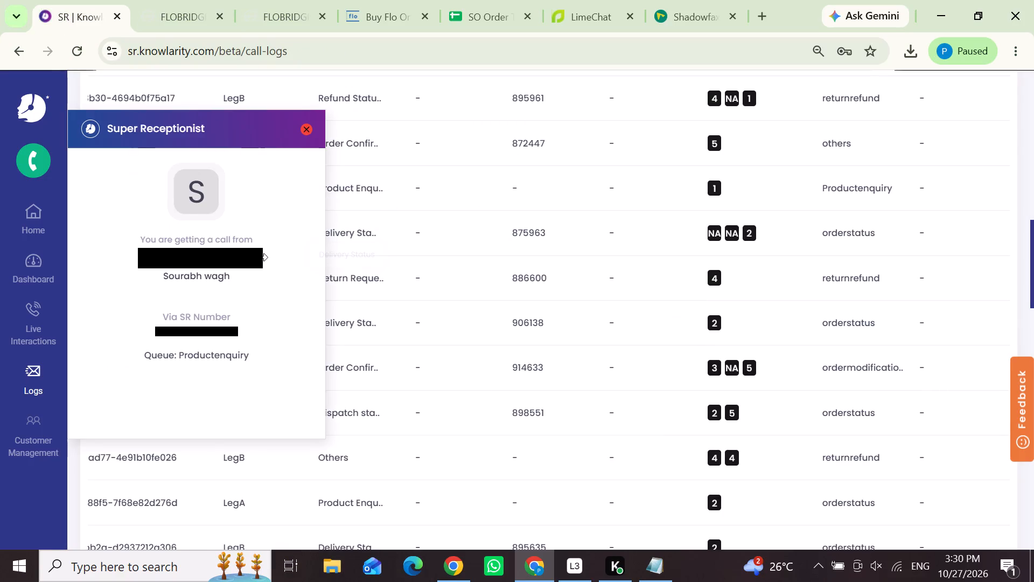
left_click_drag(259, 258, 158, 258)
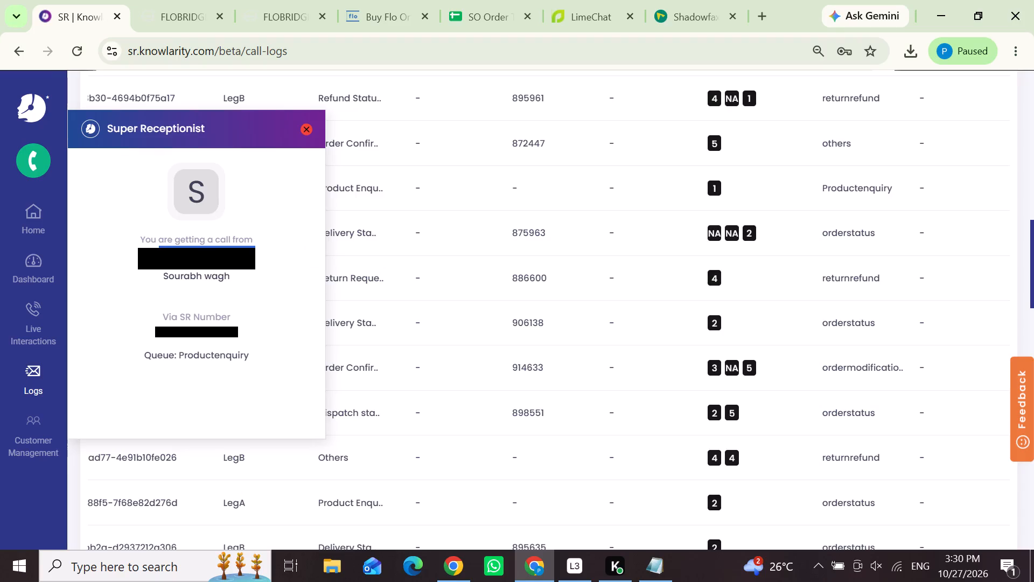
left_click_drag(158, 258, 163, 259)
key("ctrl+c")
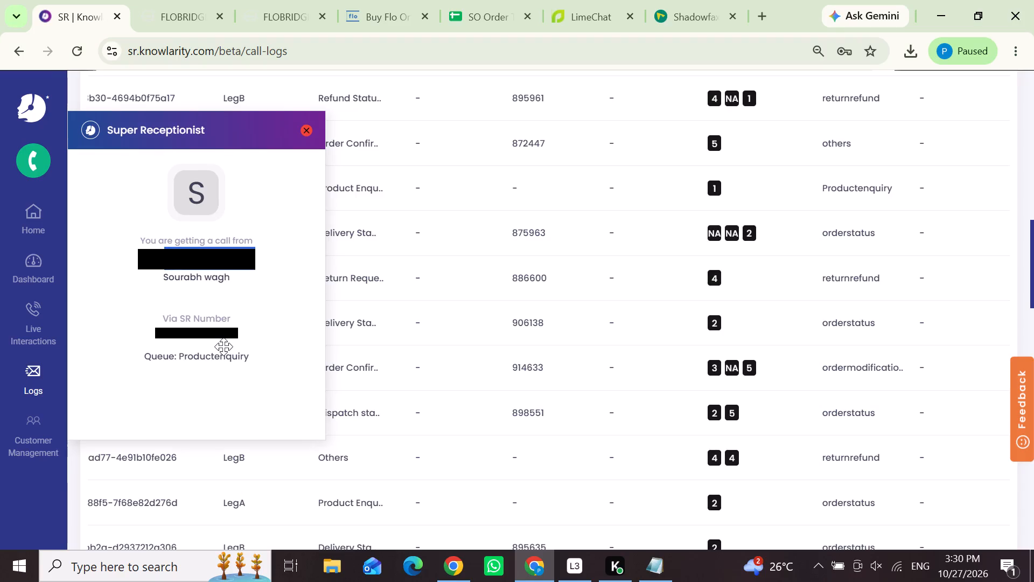
left_click(163, 0)
left_click(32, 193)
left_click(51, 174)
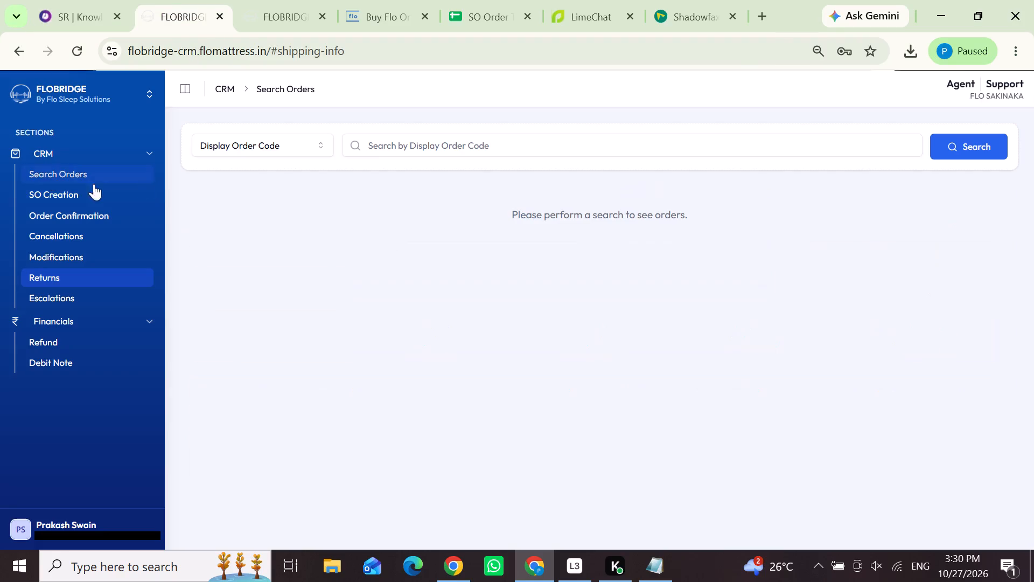
left_click(296, 150)
left_click(305, 198)
key("ctrl+v")
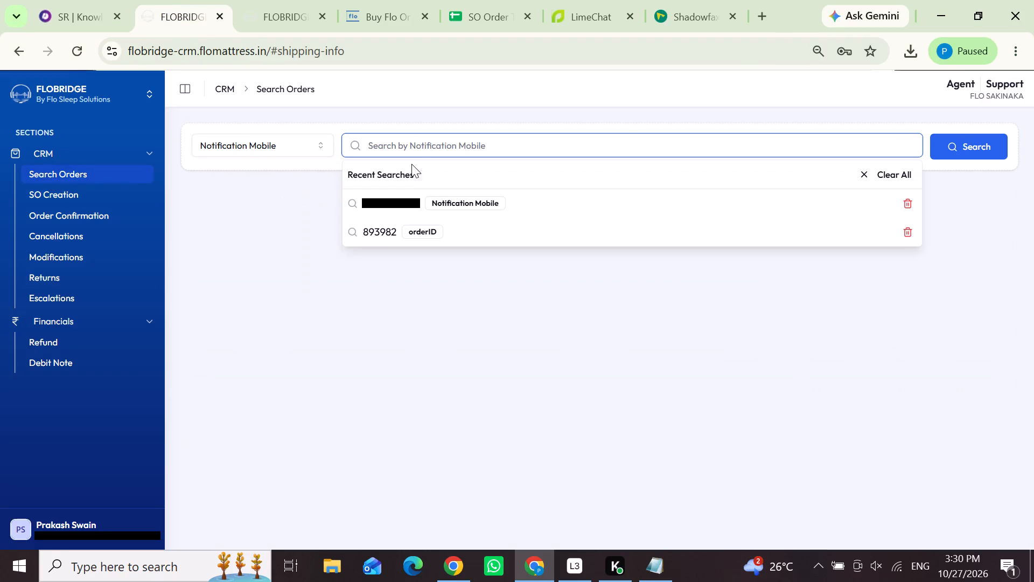
left_click(976, 147)
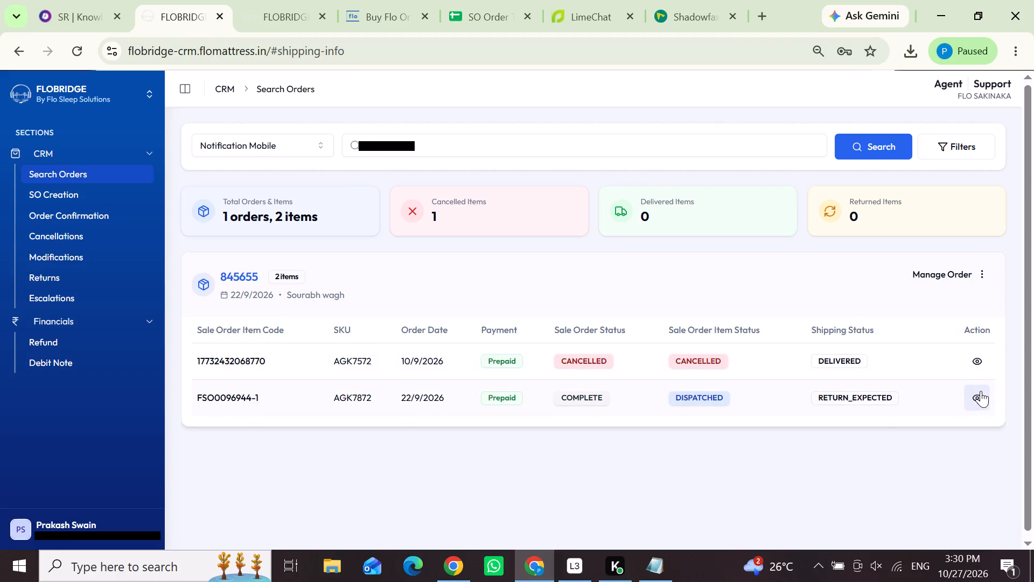
left_click(981, 391)
left_click(381, 295)
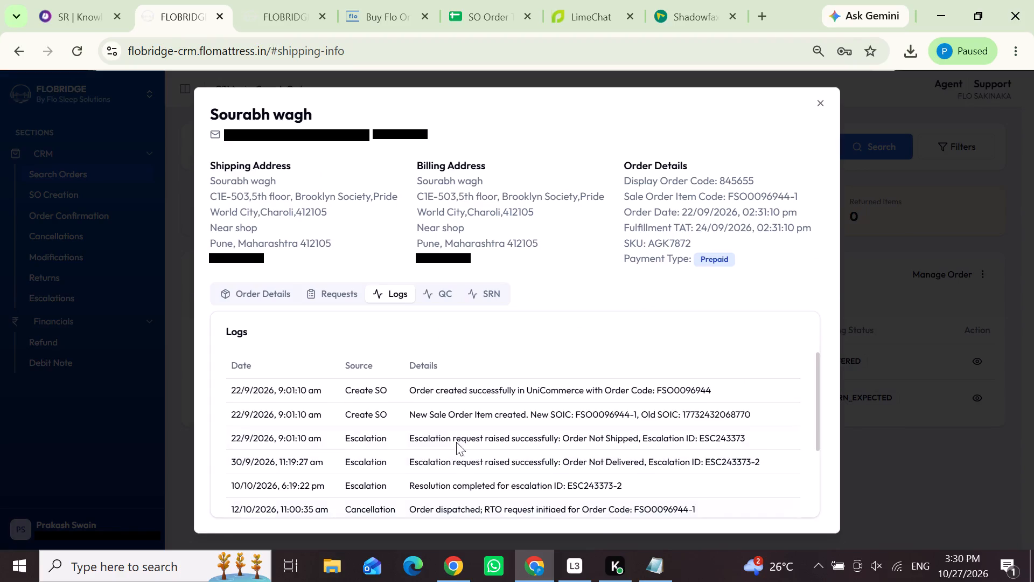
scroll(457, 439, "down", 2)
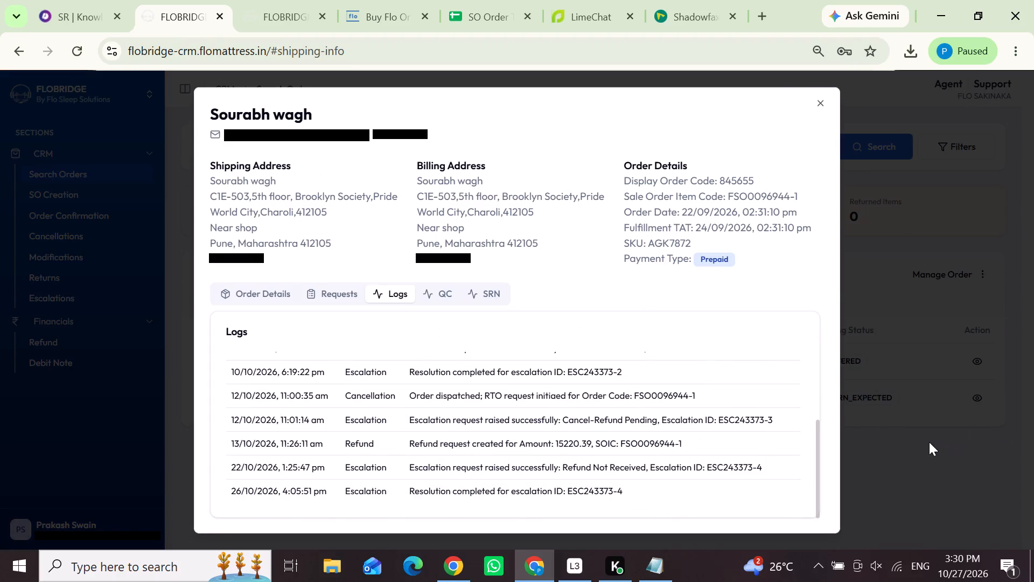
left_click(929, 442)
left_click(981, 359)
left_click(236, 469)
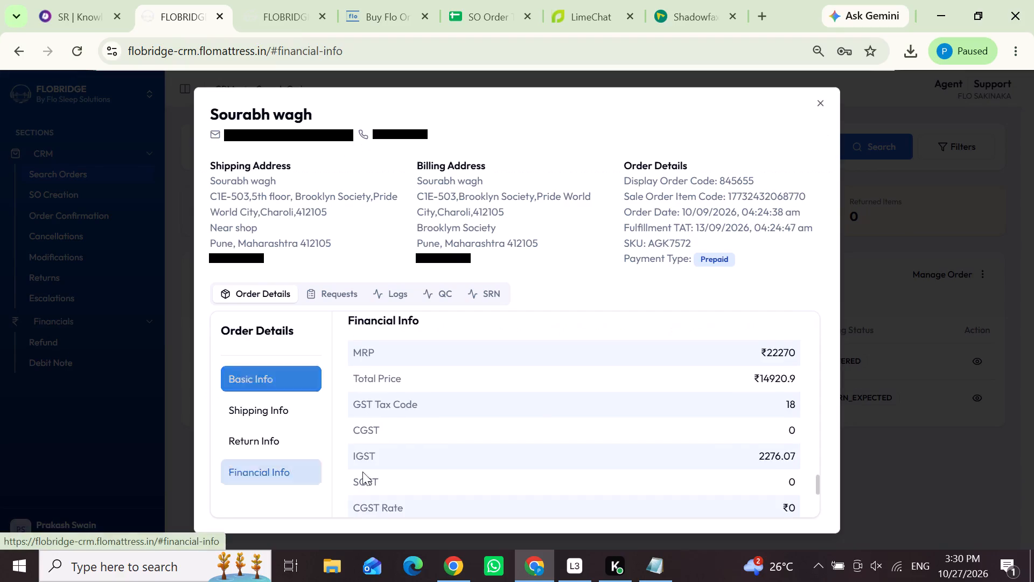
scroll(538, 418, "down", 2)
left_click(924, 416)
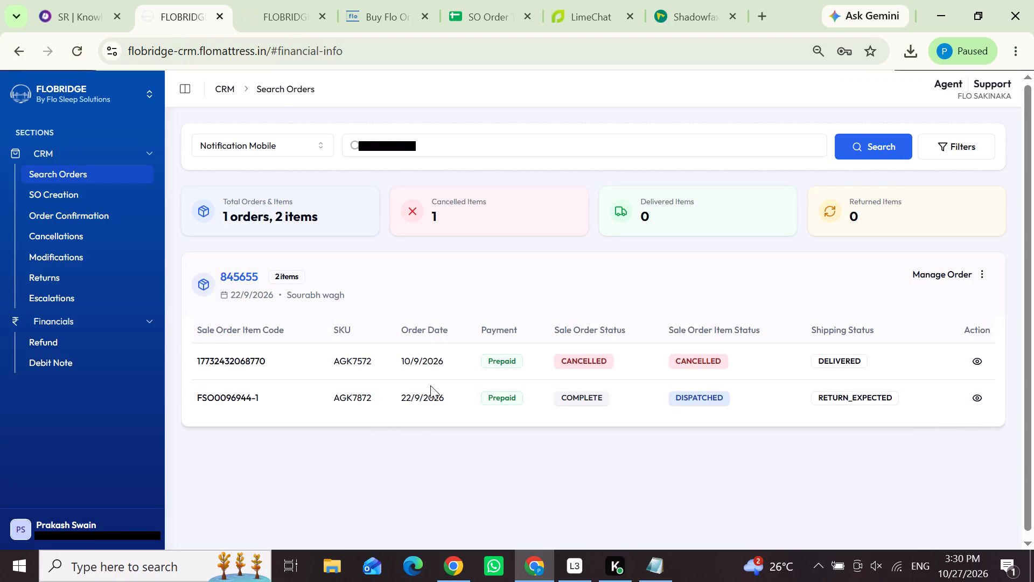
left_click_drag(378, 396, 285, 404)
left_click(308, 444)
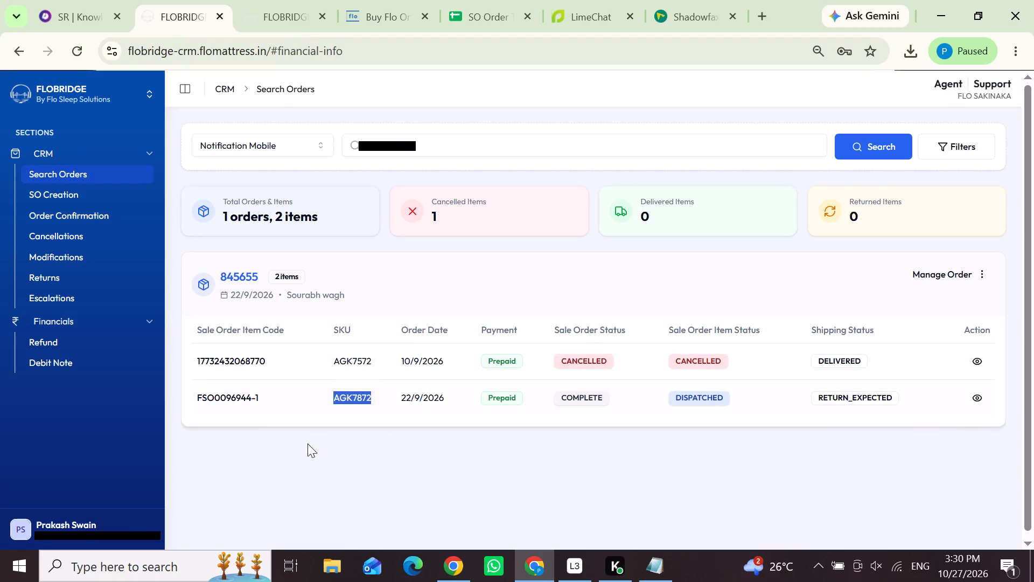
left_click(978, 391)
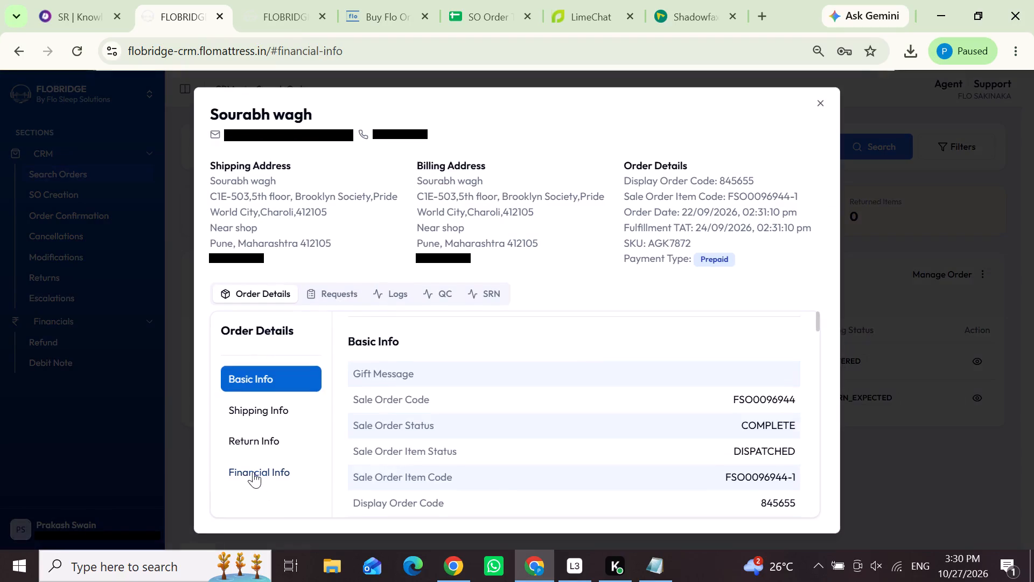
left_click(253, 472)
scroll(497, 456, "down", 3)
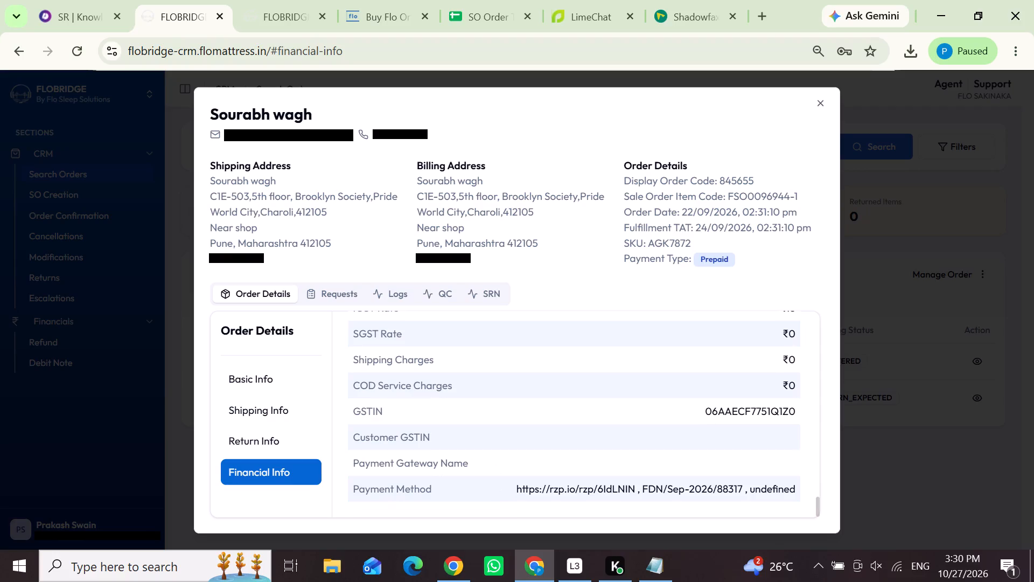
left_click(920, 460)
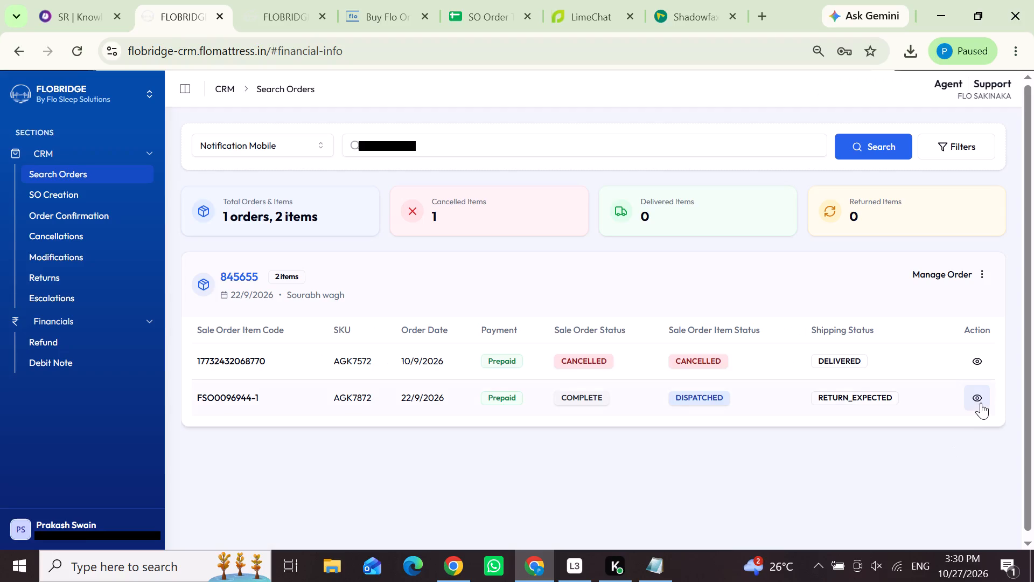
left_click(980, 402)
left_click(393, 289)
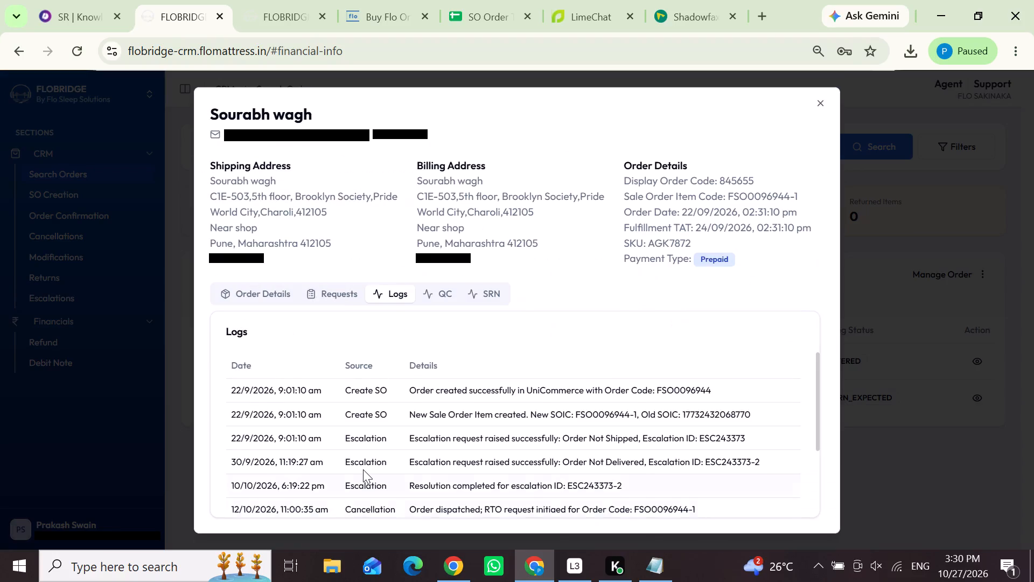
scroll(363, 469, "down", 4)
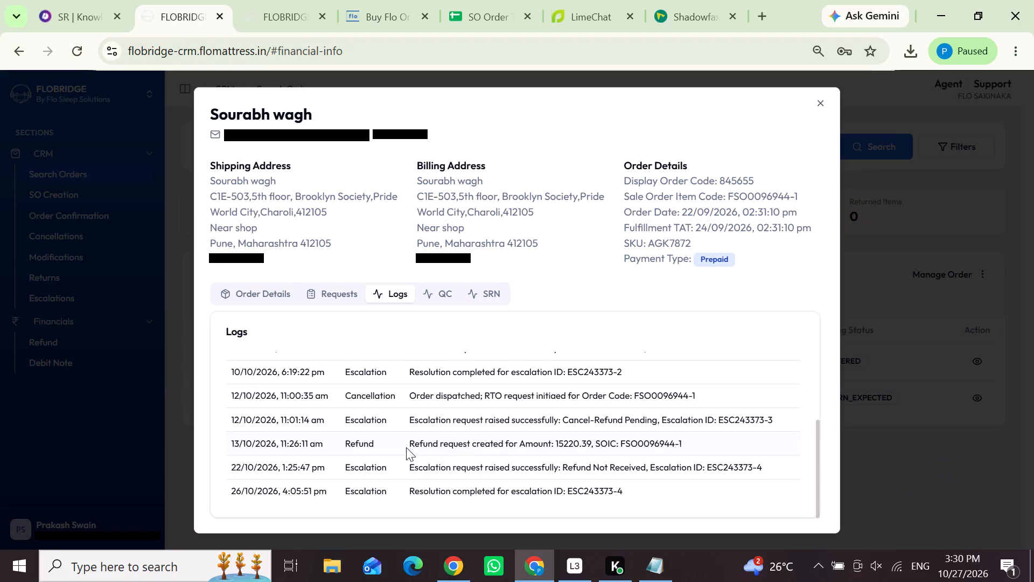
left_click_drag(405, 447, 745, 447)
left_click(933, 467)
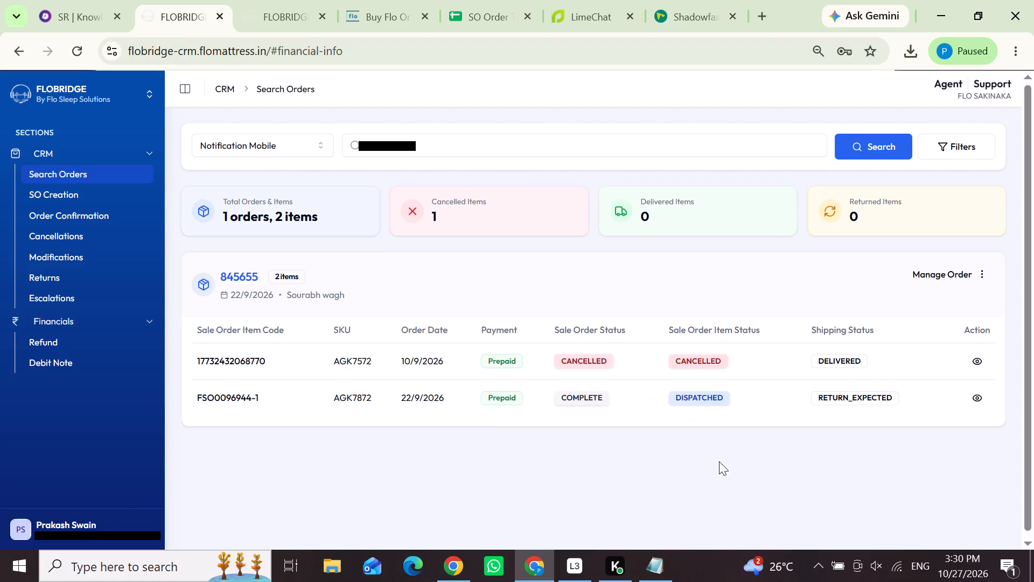
left_click_drag(256, 274, 211, 273)
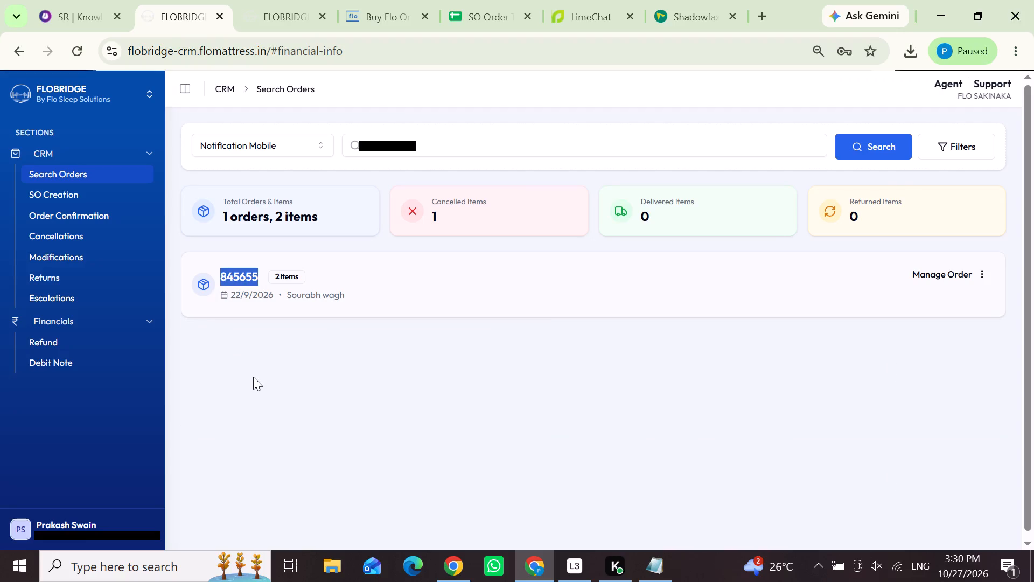
key("ctrl+c")
left_click(54, 348)
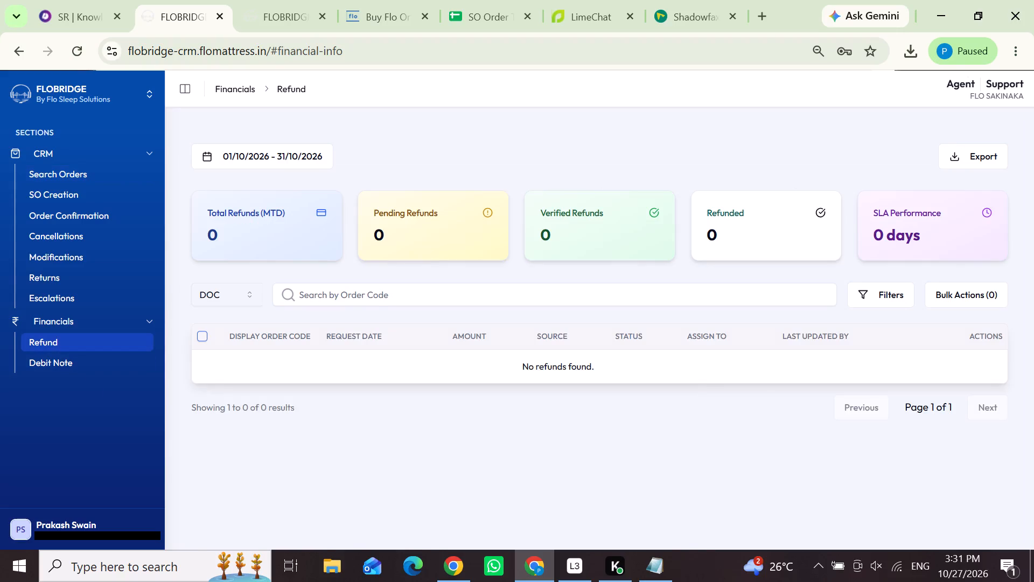
left_click(376, 297)
key("ctrl+v")
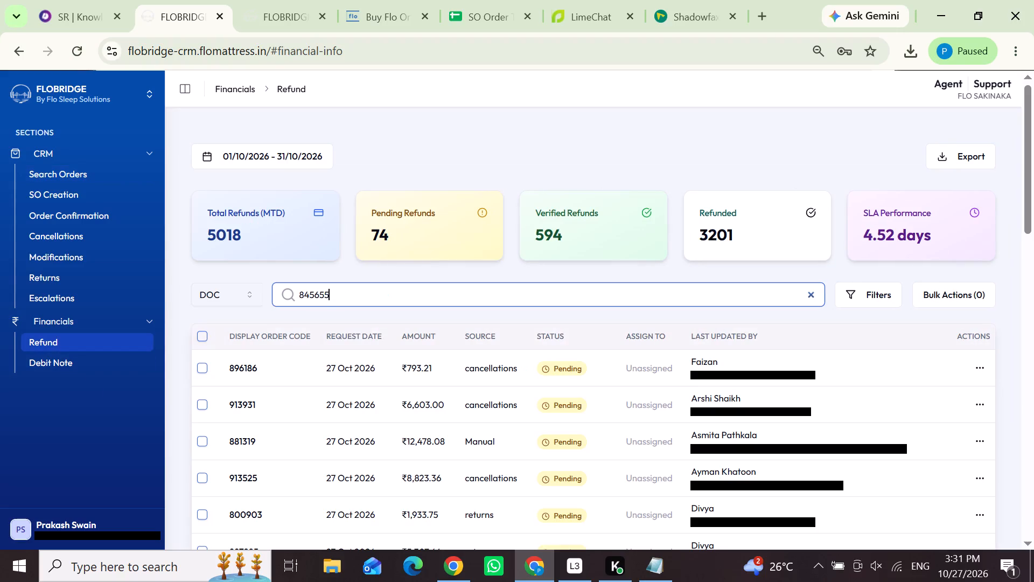
key("Return")
key("Return")
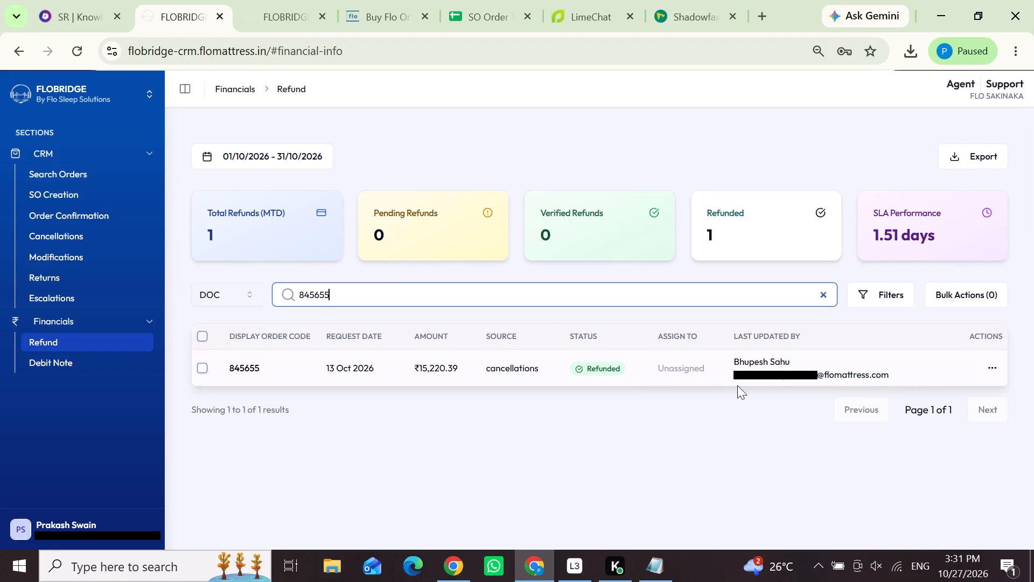
left_click(994, 365)
left_click(960, 389)
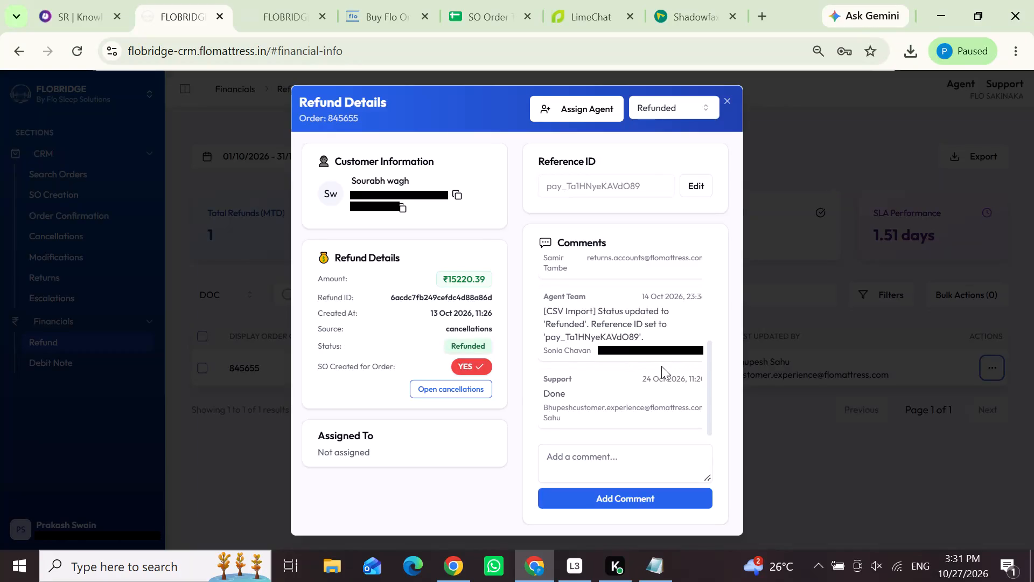
scroll(661, 366, "up", 3)
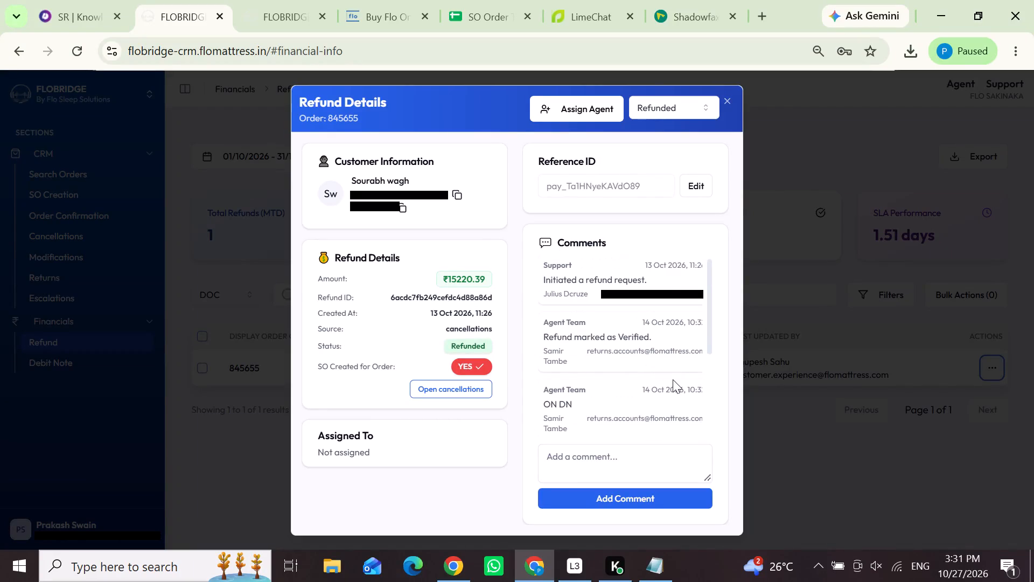
scroll(674, 382, "down", 2)
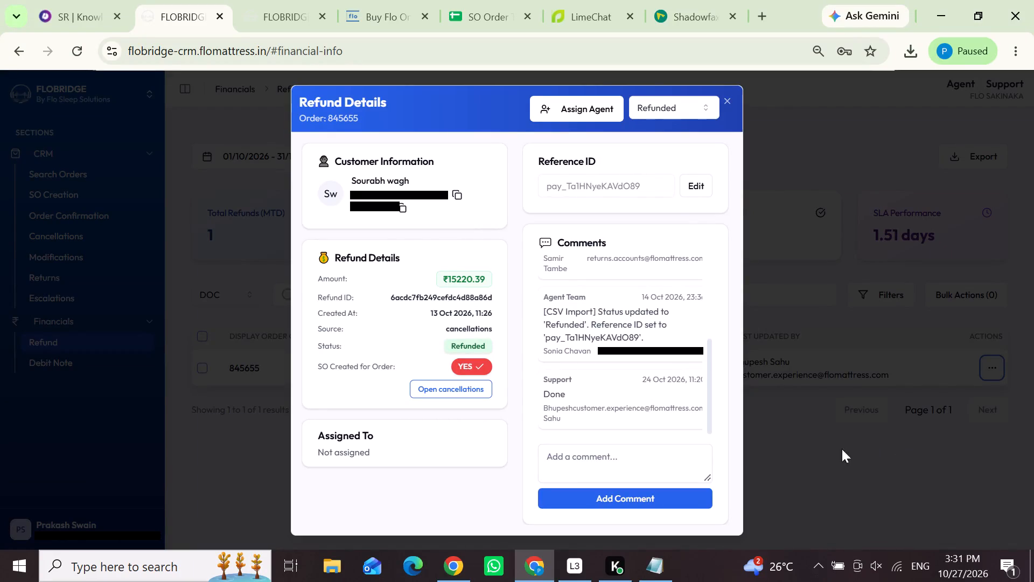
left_click(856, 454)
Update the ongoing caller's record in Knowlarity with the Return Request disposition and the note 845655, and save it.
left_click(80, 0)
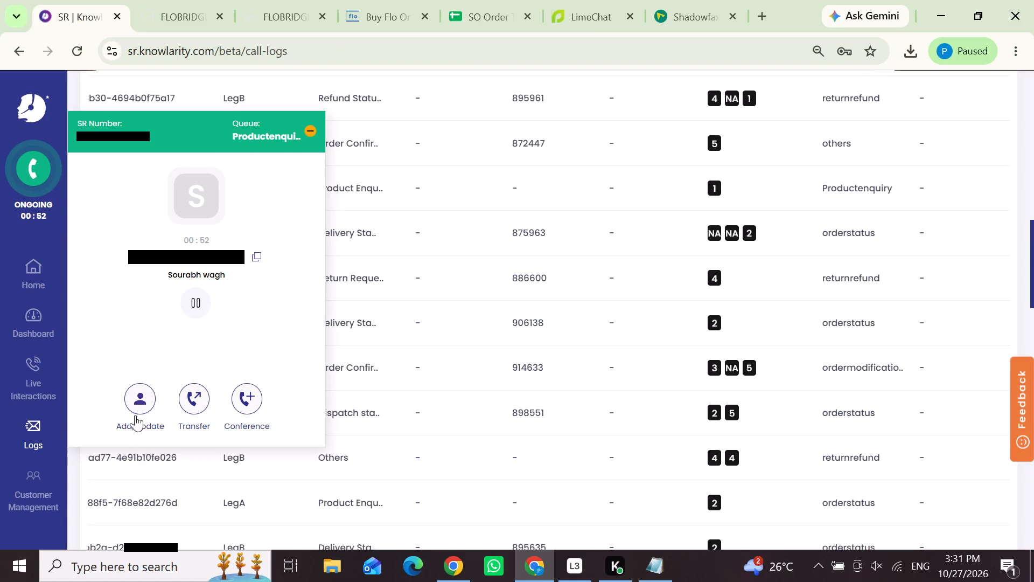
left_click(135, 402)
scroll(205, 331, "down", 1)
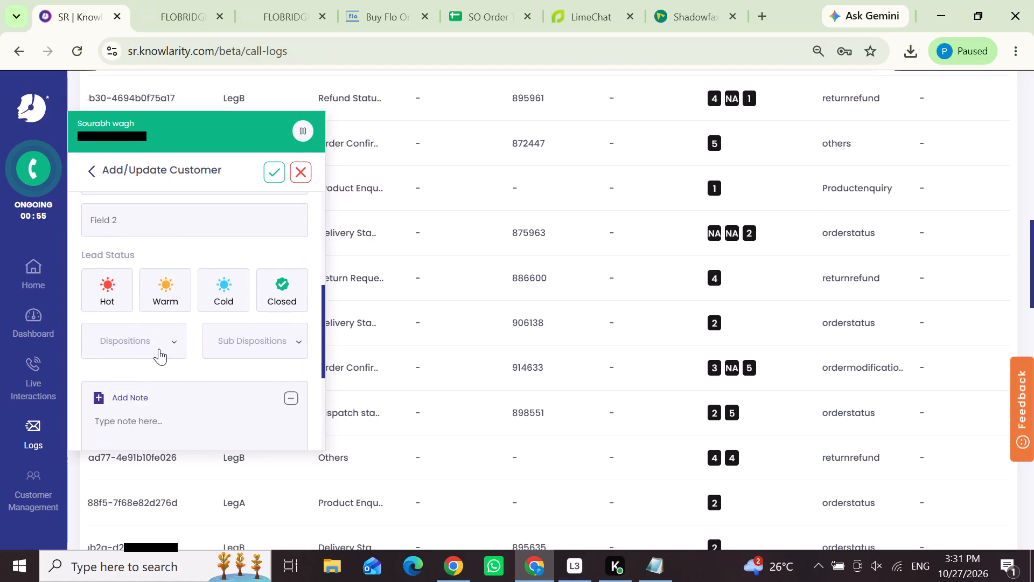
left_click(159, 349)
left_click(139, 375)
left_click(160, 422)
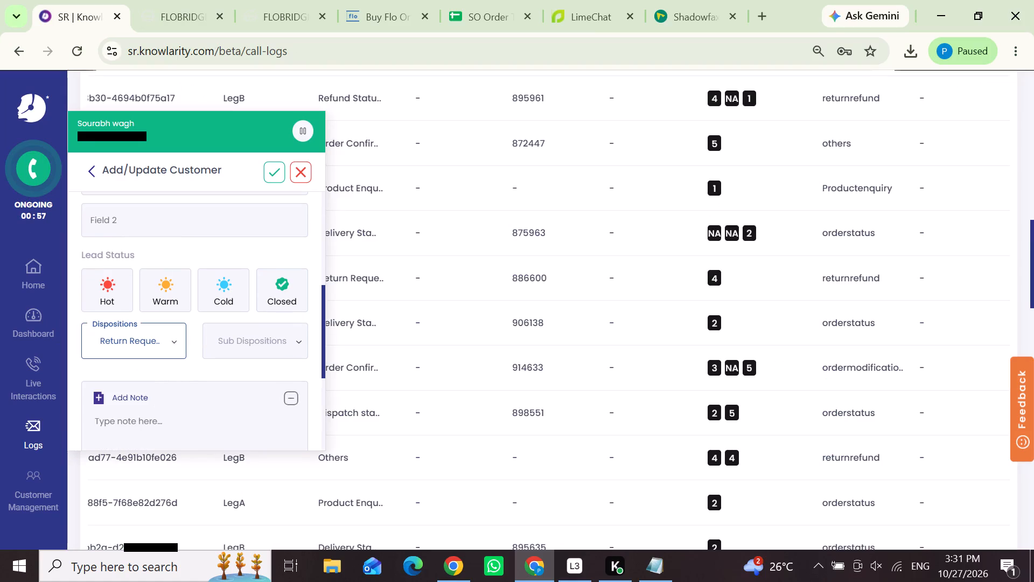
key("ctrl+v")
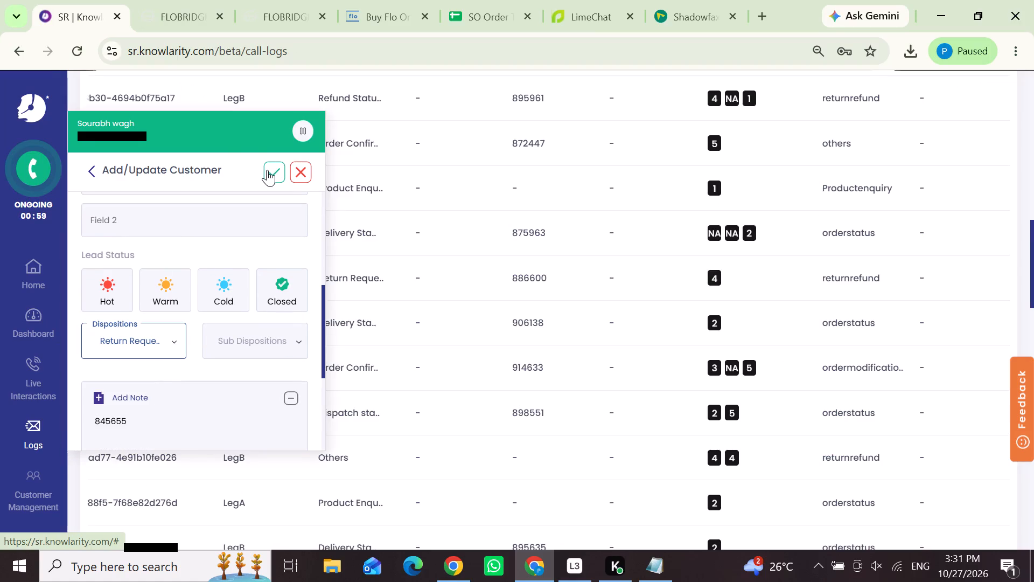
left_click(272, 172)
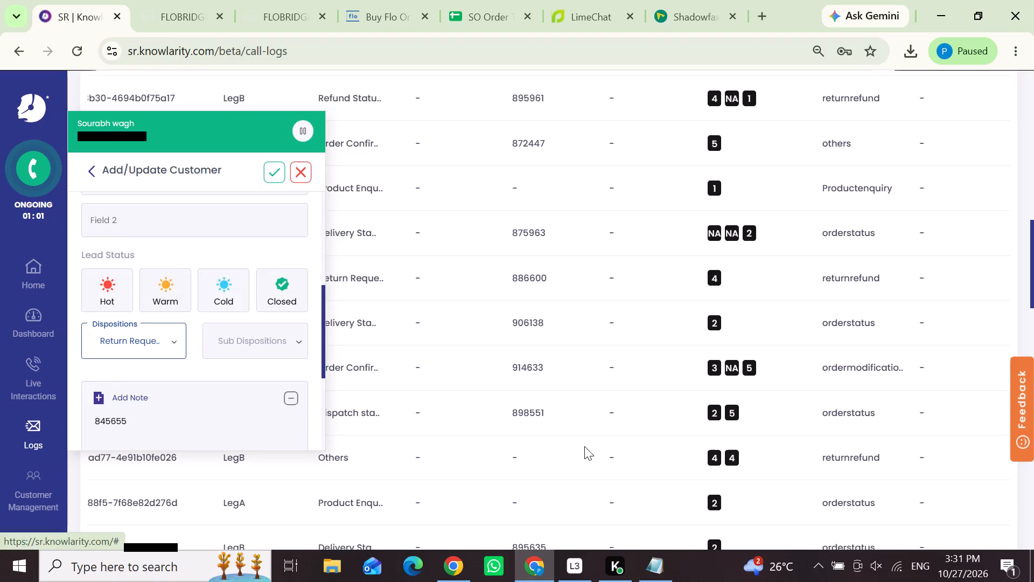
left_click(145, 5)
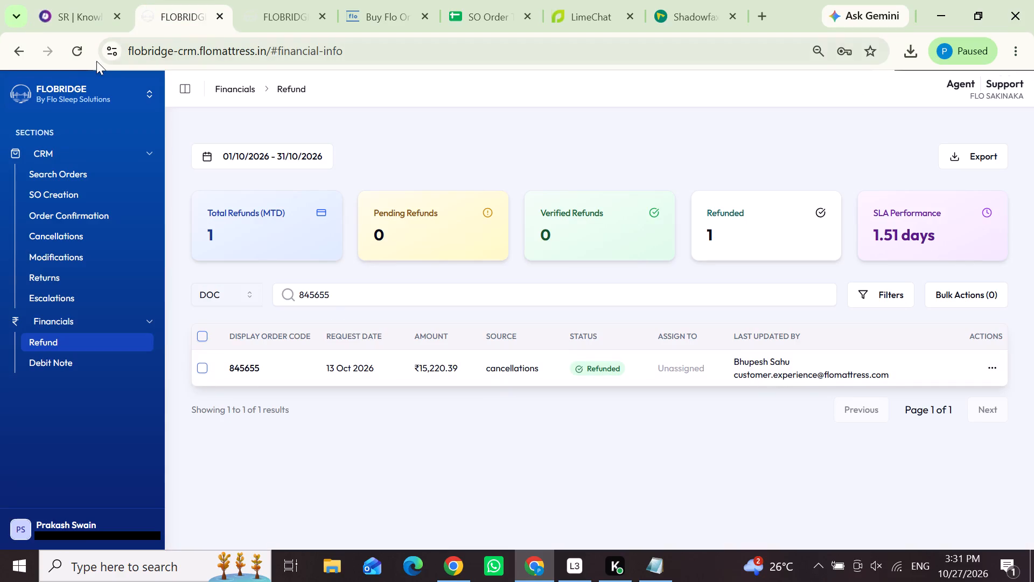
left_click_drag(339, 295, 261, 293)
key("ctrl+c")
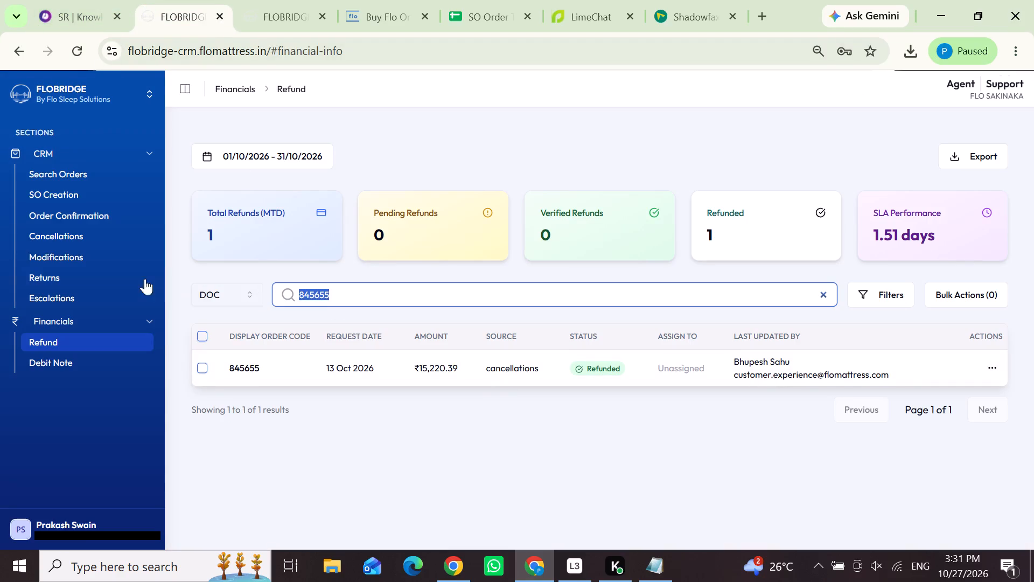
left_click(84, 292)
left_click(432, 344)
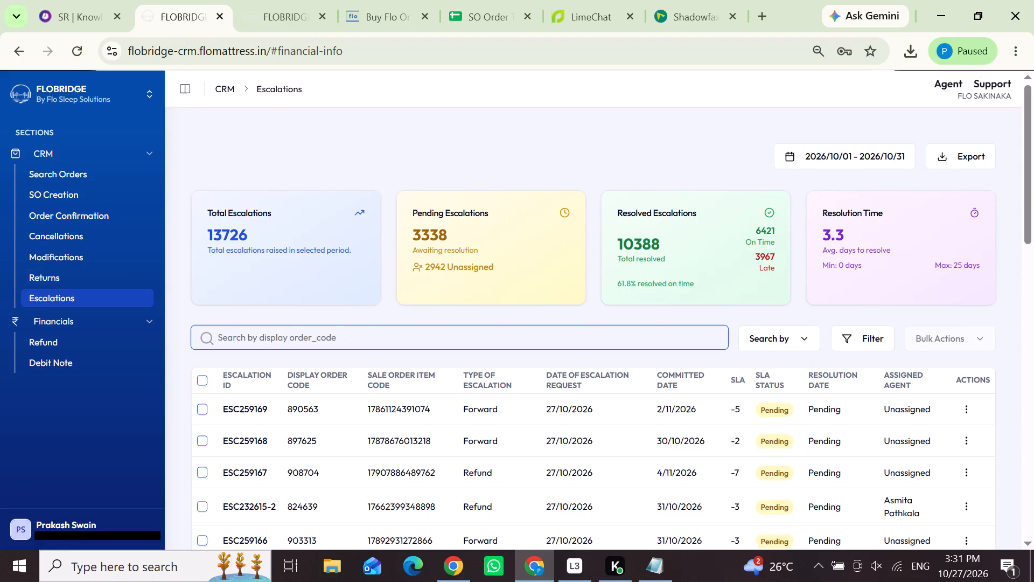
key("ctrl+v")
key("Return")
key("Return")
key("Return")
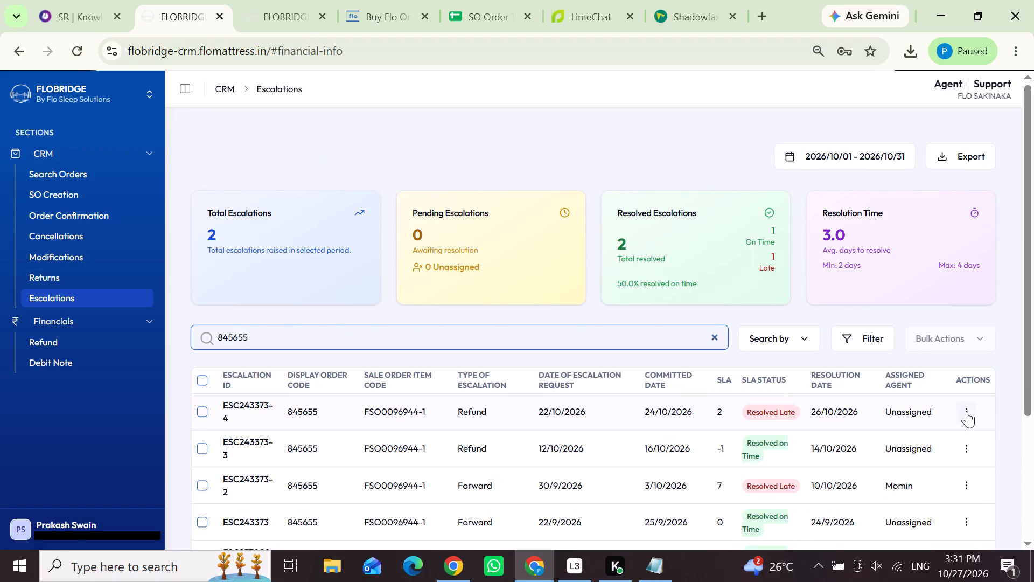
scroll(752, 475, "down", 3)
scroll(751, 477, "up", 2)
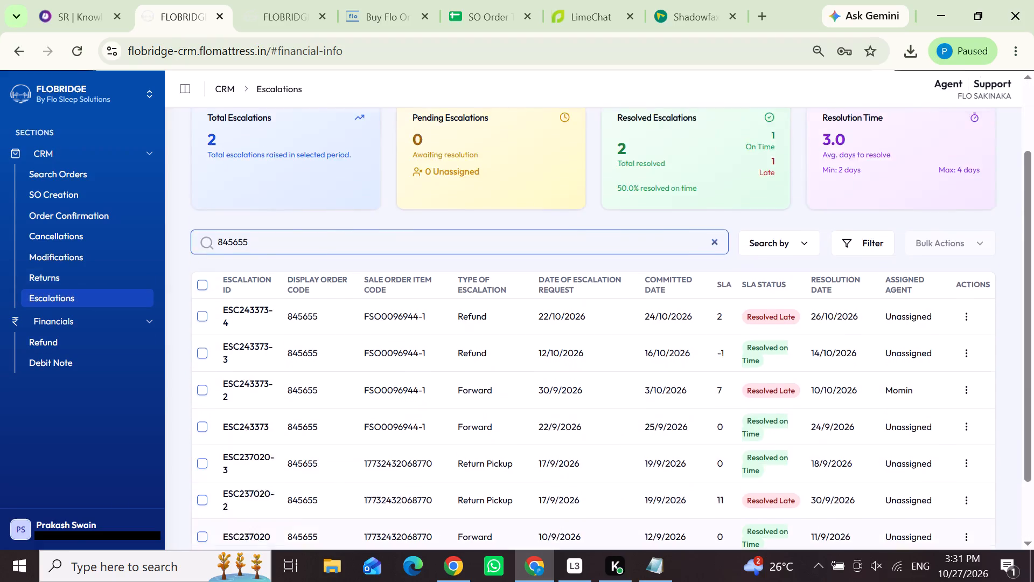
scroll(751, 477, "up", 1)
left_click(52, 171)
left_click(396, 146)
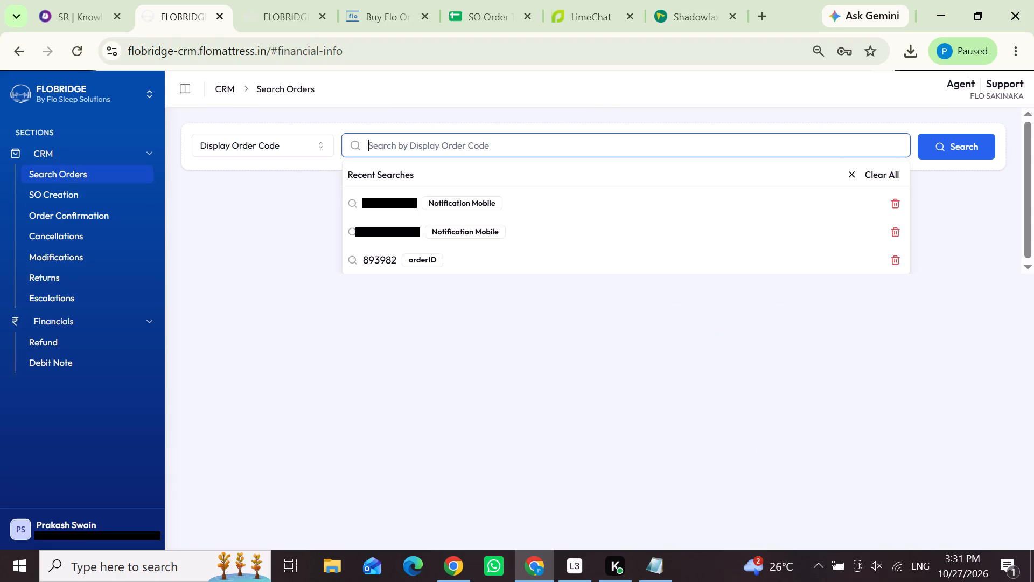
left_click(381, 202)
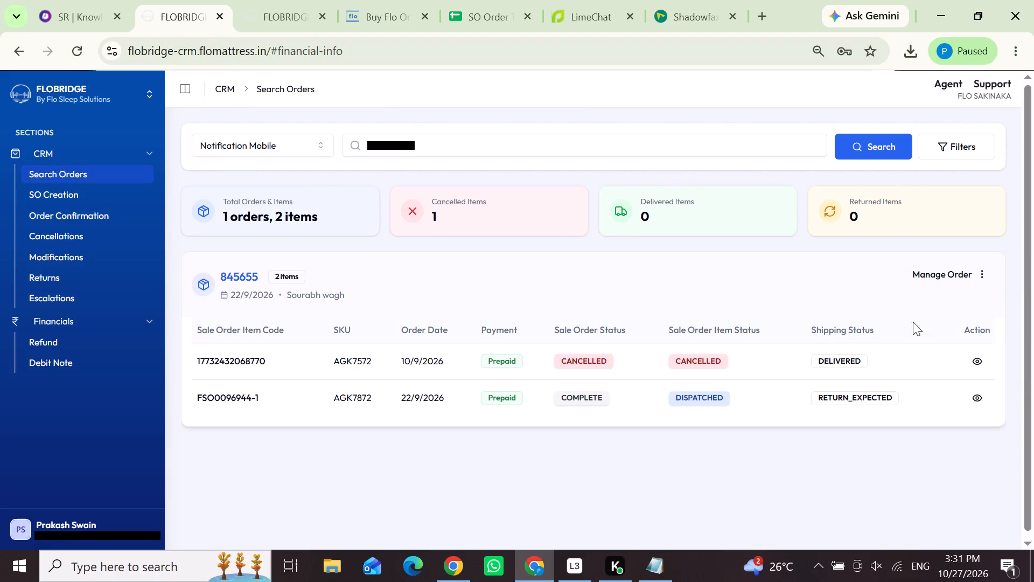
left_click(960, 277)
left_click(930, 304)
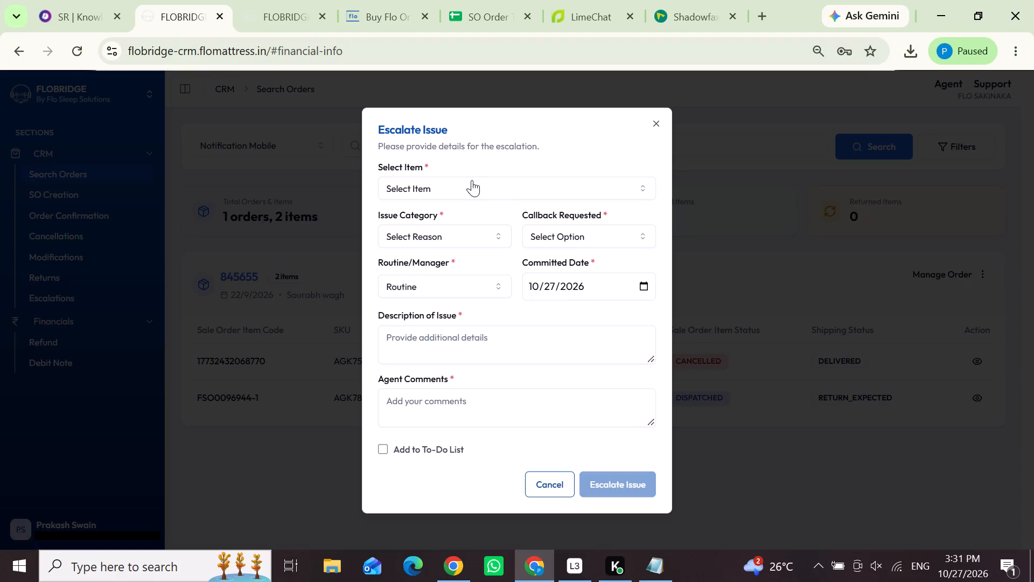
left_click(453, 189)
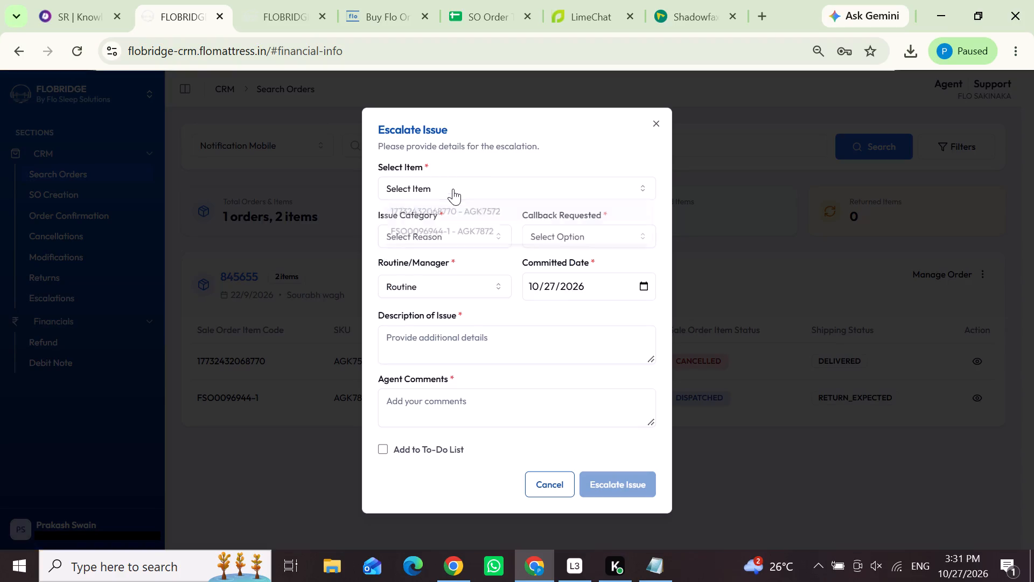
left_click(437, 238)
left_click(456, 225)
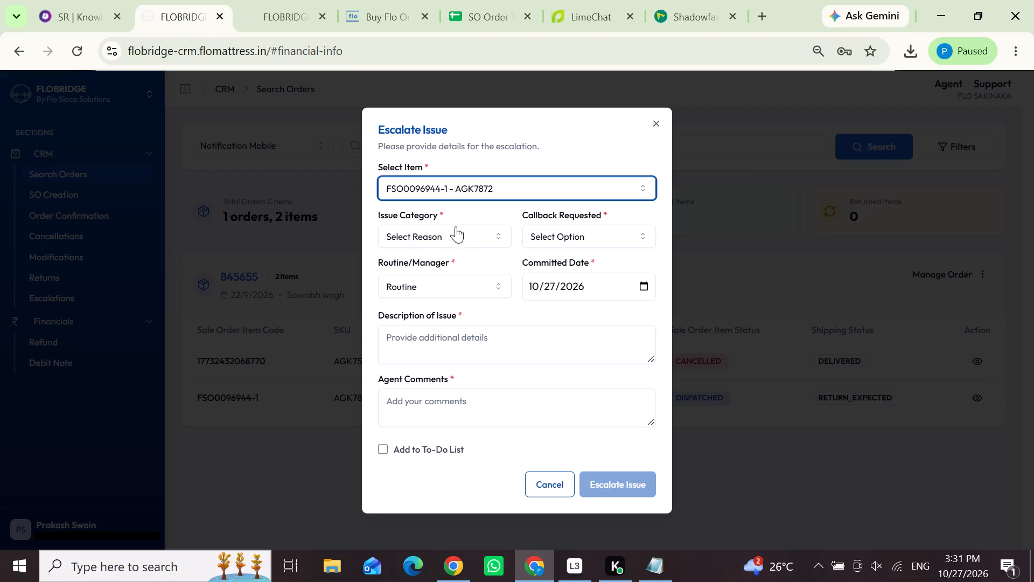
left_click(418, 428)
left_click(569, 232)
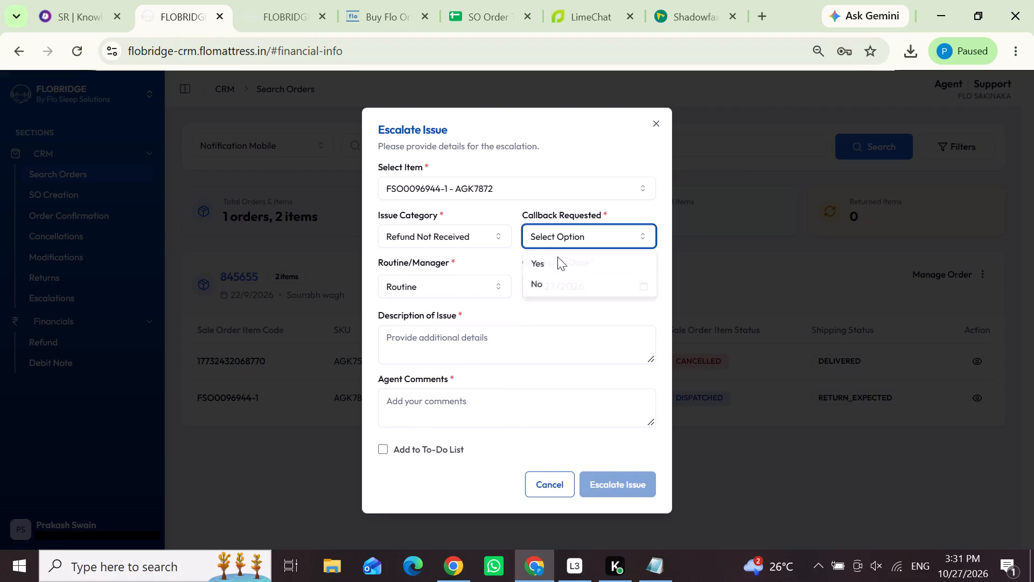
left_click(536, 287)
left_click(643, 283)
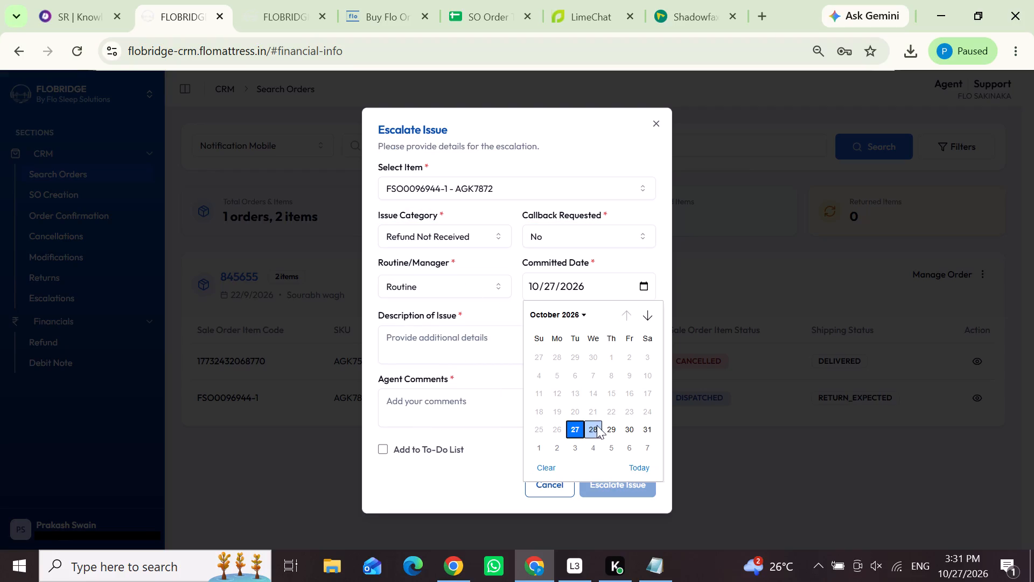
left_click(623, 426)
Copy "I have escalated this to the concerned team. Your order will be" from the Notepad notes into the issue description.
left_click(466, 338)
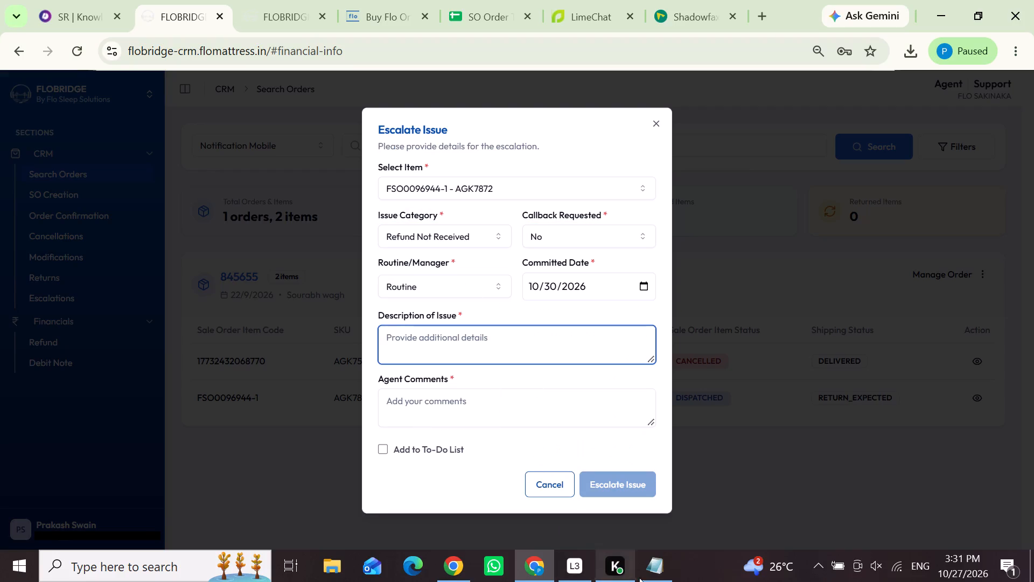
left_click(647, 570)
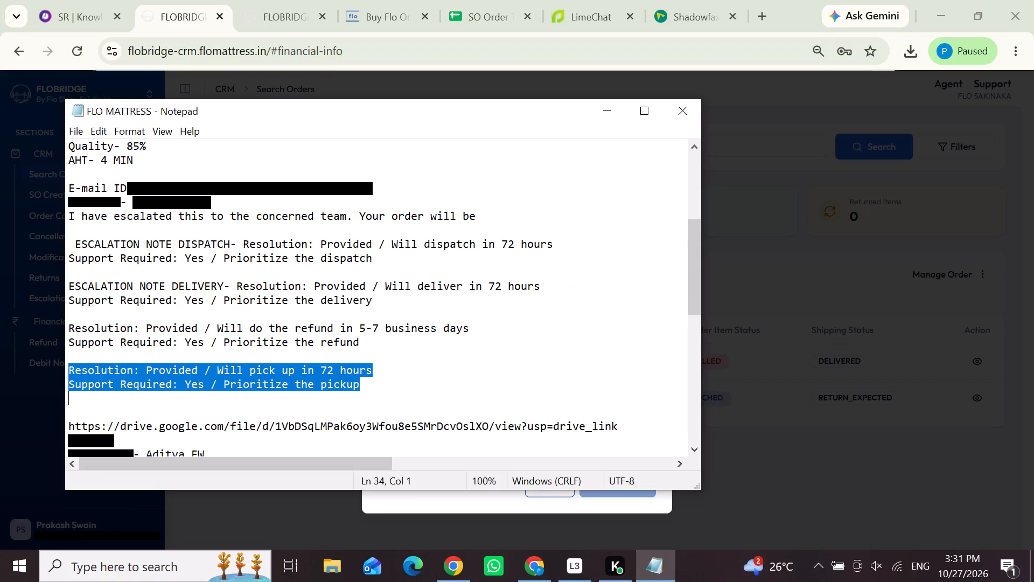
left_click_drag(69, 217, 479, 217)
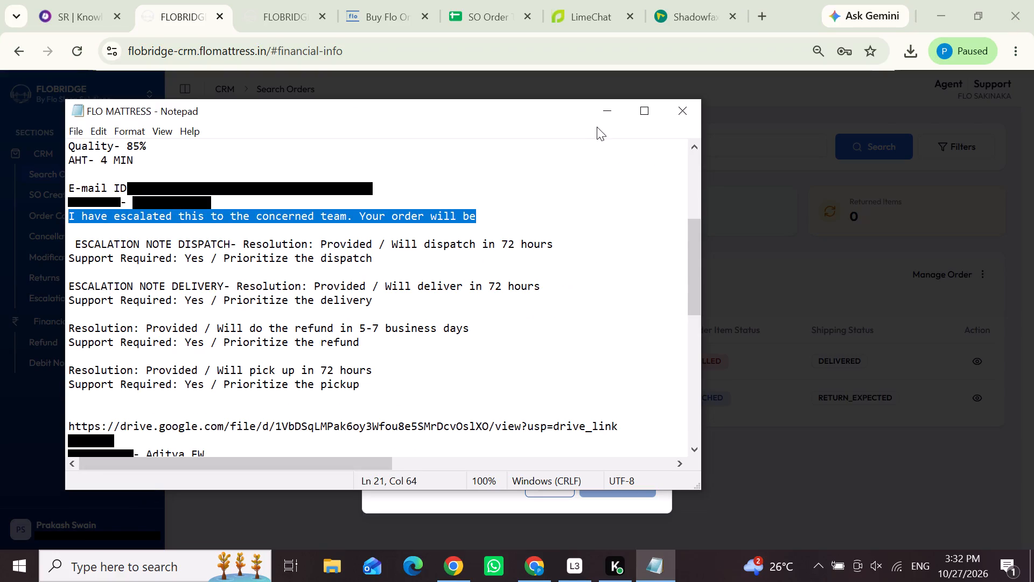
key("ctrl+c")
left_click(609, 104)
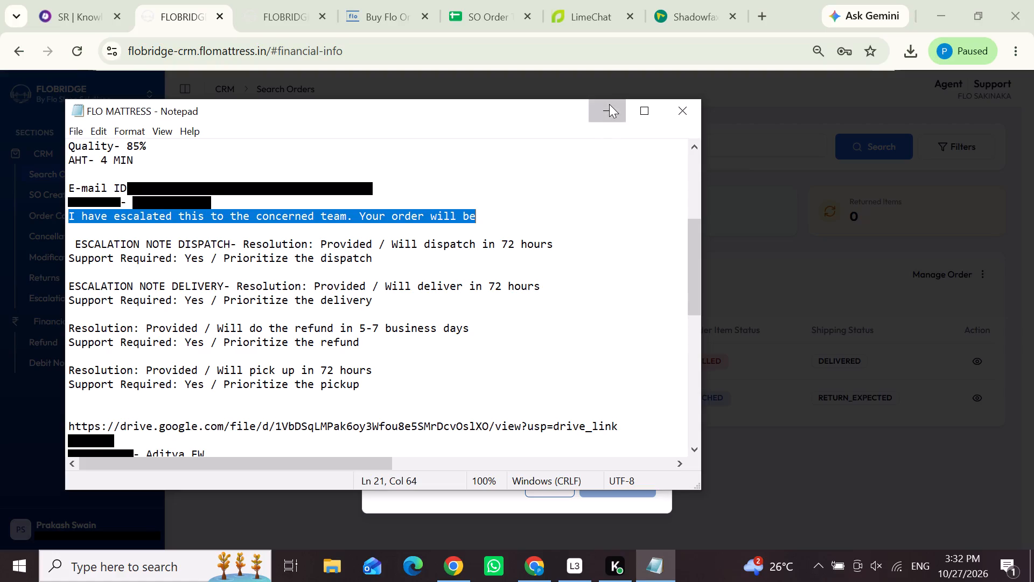
key("ctrl+v")
Replace the description's ending "Your order will be" with "will do the refund on priority".
key("space")
key("BackSpace")
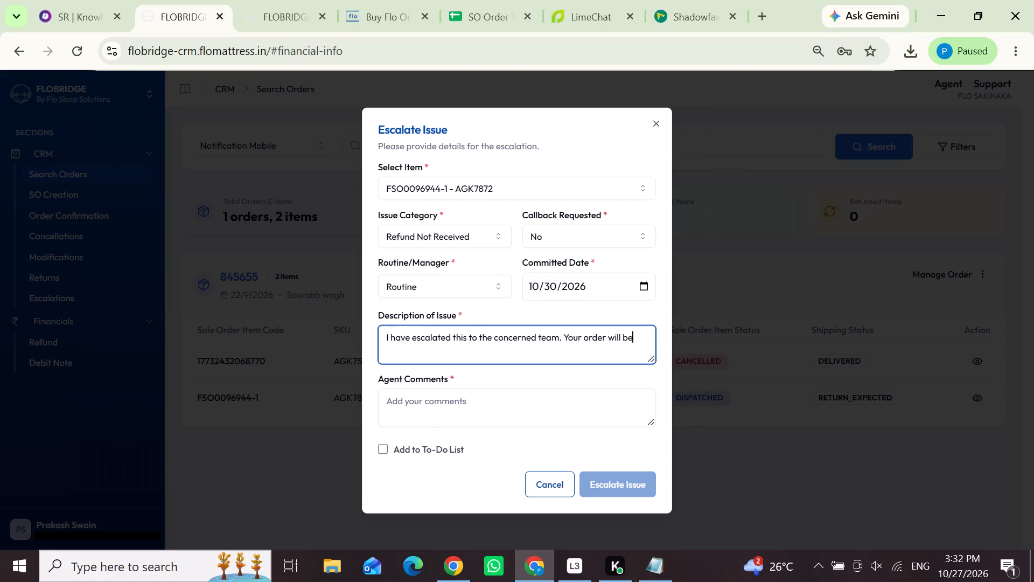
key("BackSpace")
key("BackSpace")
key("BackSpace")
key("BackSpace")
key("BackSpace")
key("BackSpace")
key("BackSpace")
key("BackSpace")
key("BackSpace")
key("BackSpace")
key("BackSpace")
key("BackSpace")
key("BackSpace")
key("BackSpace")
key("BackSpace")
key("BackSpace")
key("BackSpace")
key("BackSpace")
type("will do the rf")
key("BackSpace")
type("efund on priority")
key("space")
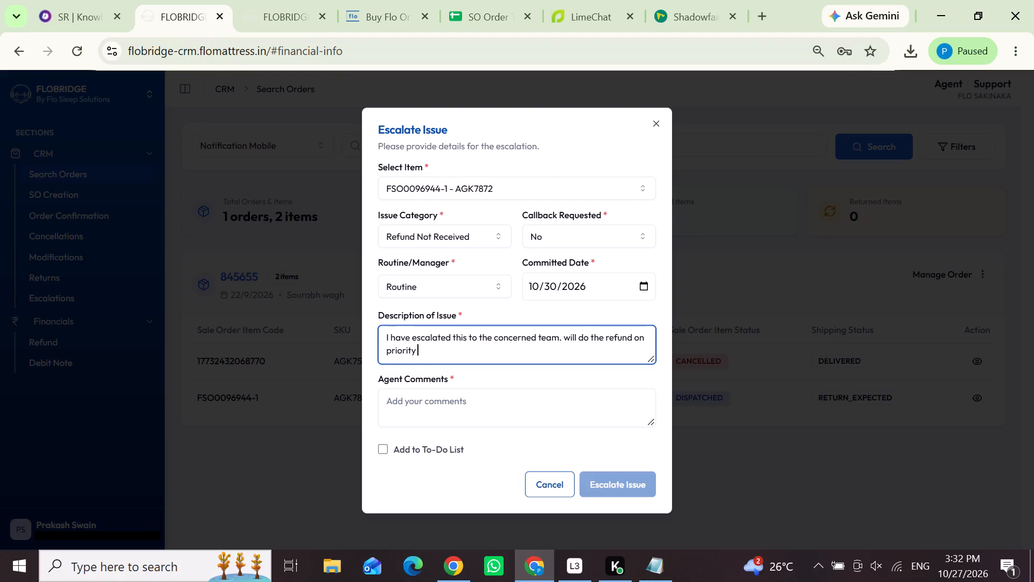
Copy the two-line refund note, "Will do the refund in 5-7 business days" and "Prioritize the refund", from Notepad into the Agent Comments.
left_click(457, 415)
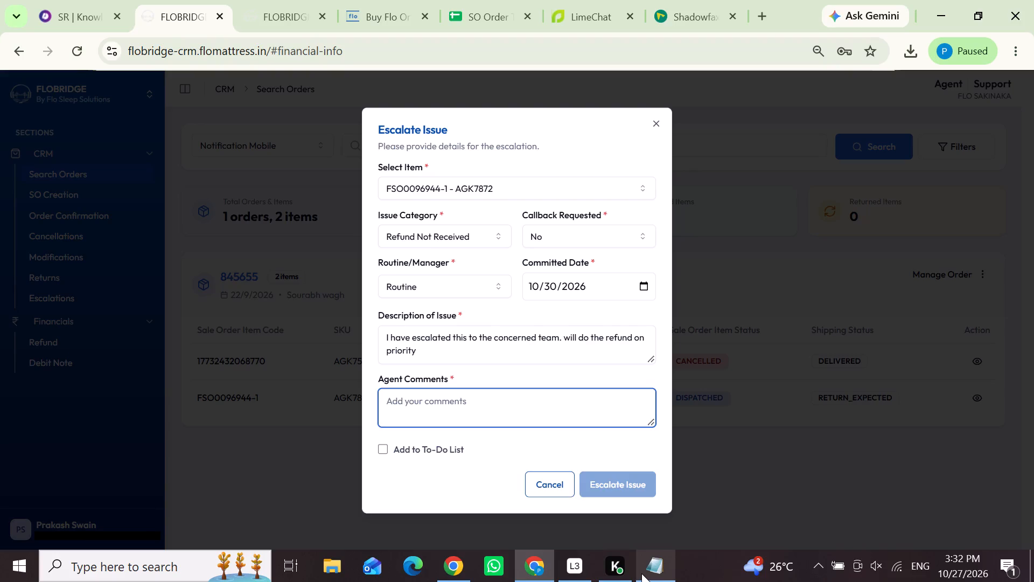
left_click(644, 569)
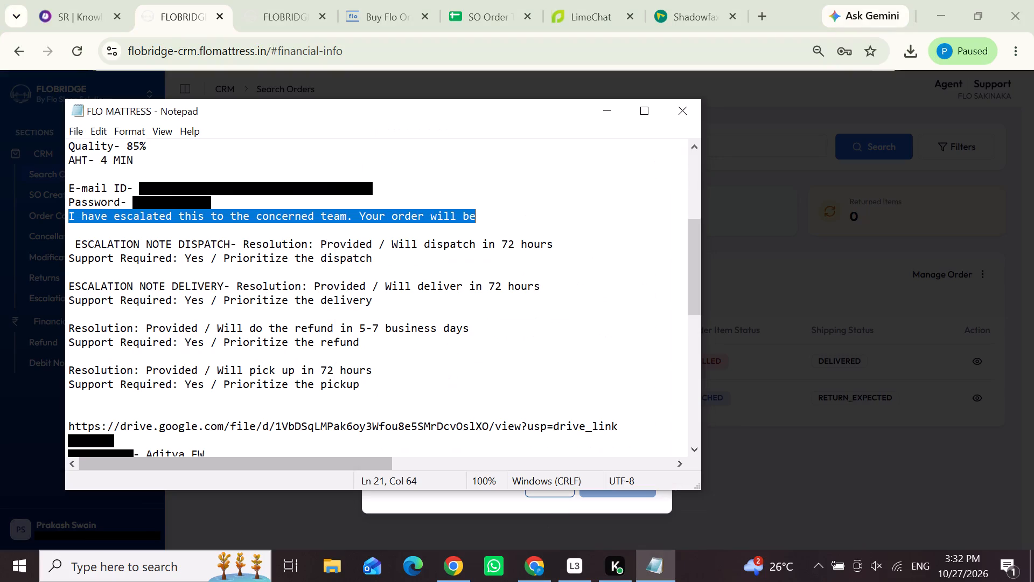
left_click_drag(68, 327, 455, 361)
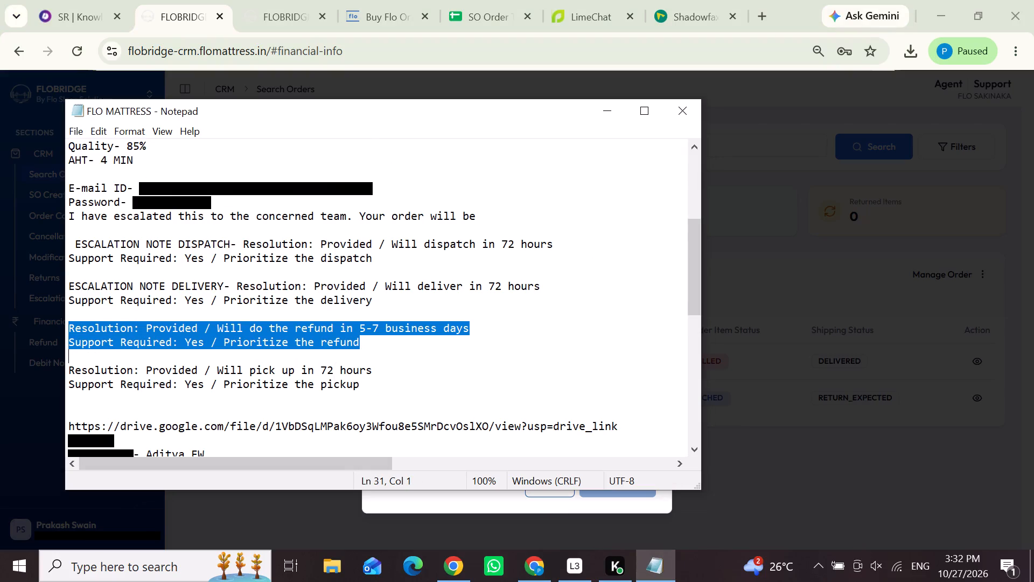
key("ctrl+c")
left_click(614, 116)
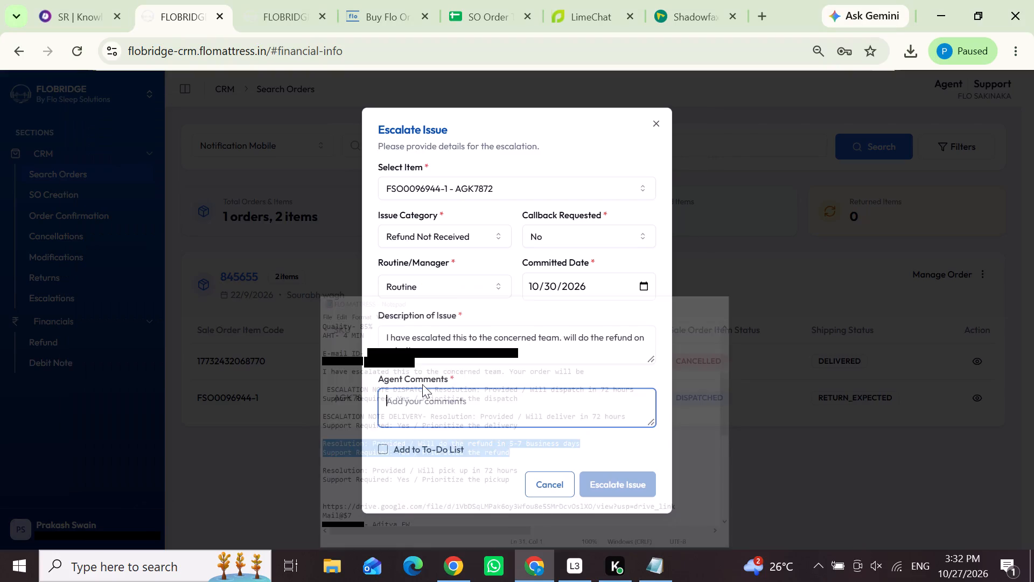
key("ctrl+v")
Add "cx did not received extra paid amount" to the agent comments and submit the escalation.
type("cx did not")
key("space")
type("received ex")
type("tra paid amount")
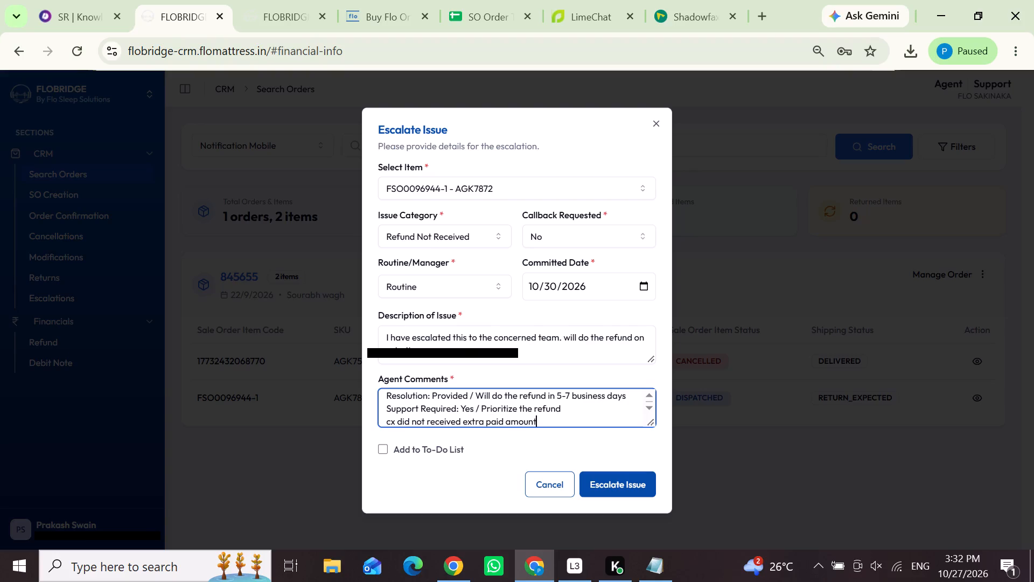
key("space")
left_click(606, 484)
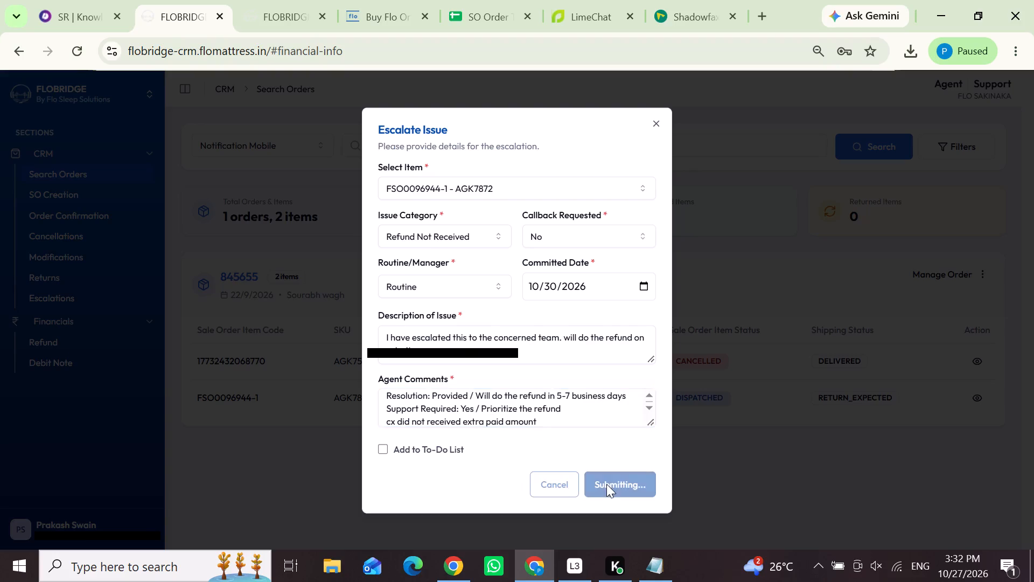
left_click(508, 389)
left_click(746, 400)
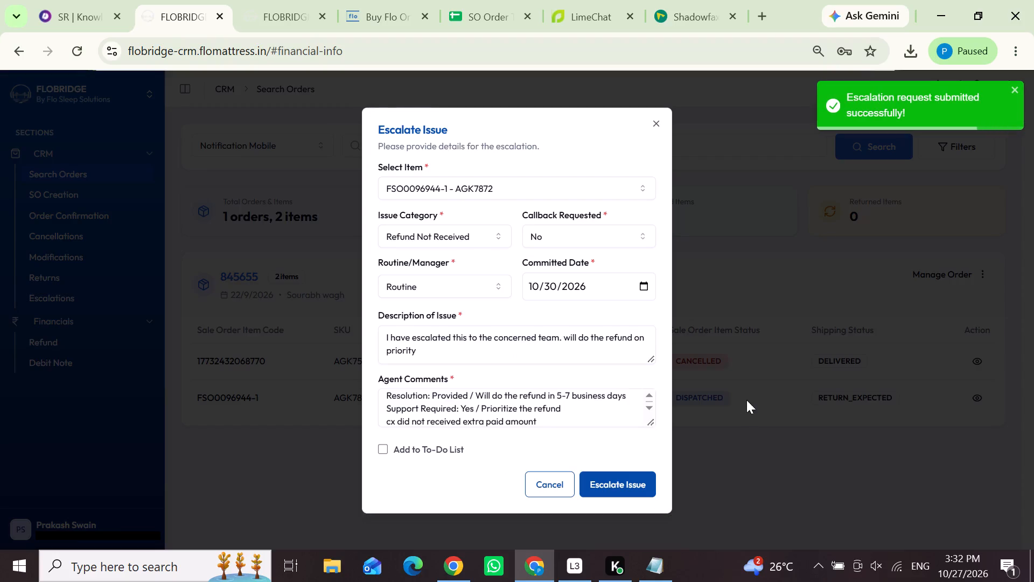
Copy the ongoing caller's phone number from Knowlarity and search Flobridge orders by it as Notification Mobile, without the prefix.
left_click(98, 1)
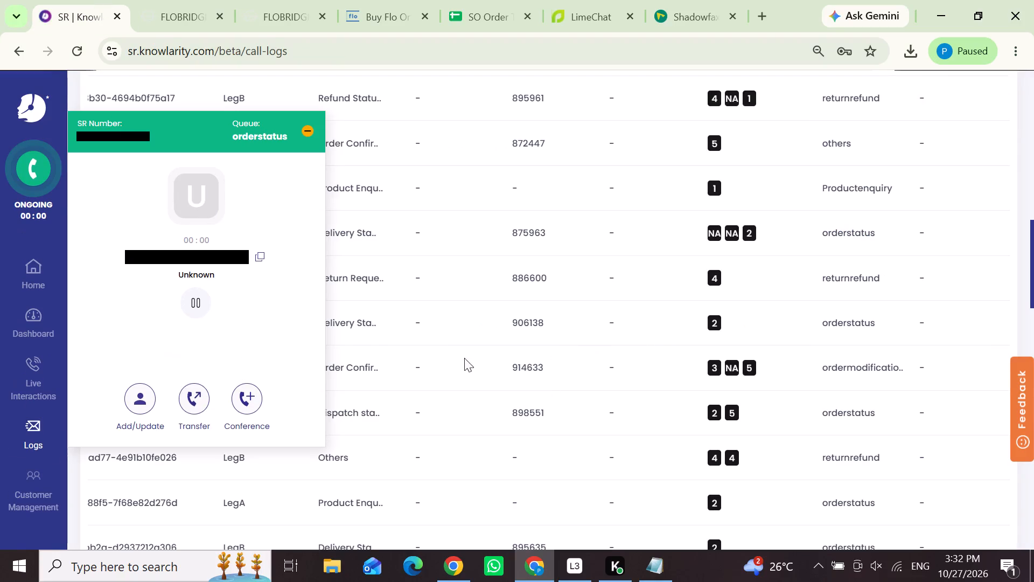
left_click(264, 250)
left_click(148, 0)
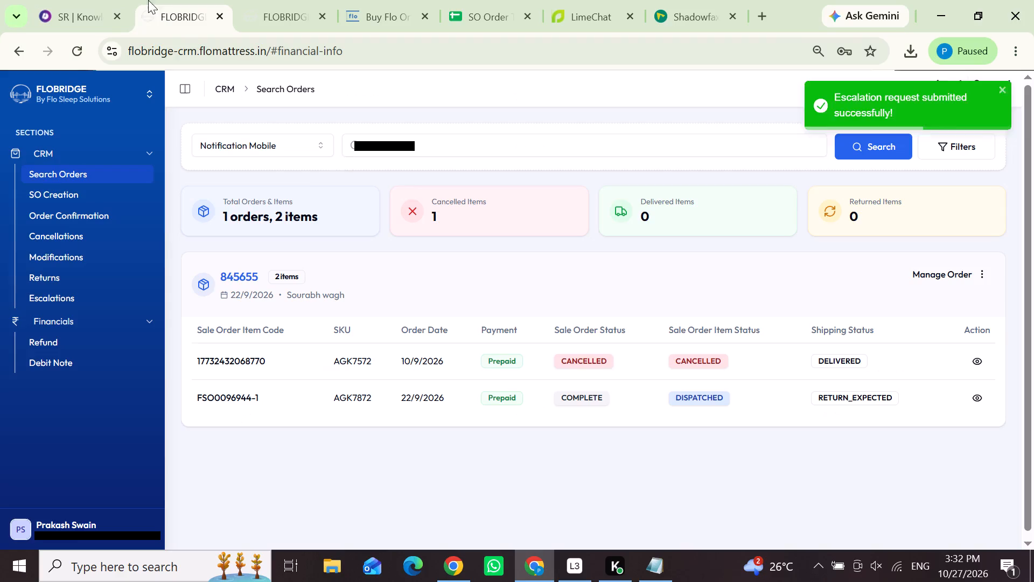
left_click_drag(421, 147, 322, 147)
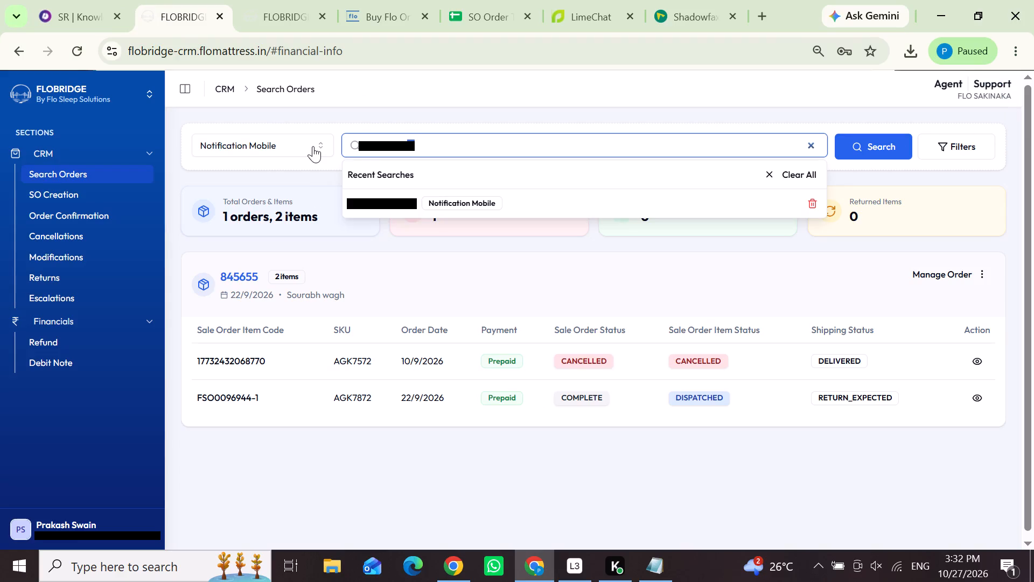
key("ctrl+v")
left_click_drag(382, 144, 372, 144)
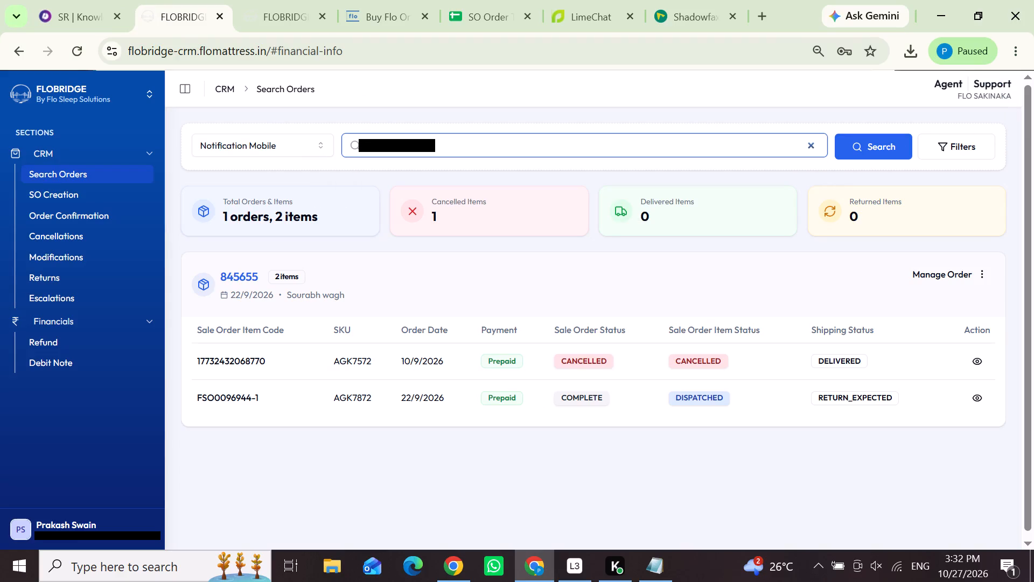
left_click_drag(372, 144, 362, 144)
key("BackSpace")
left_click(874, 150)
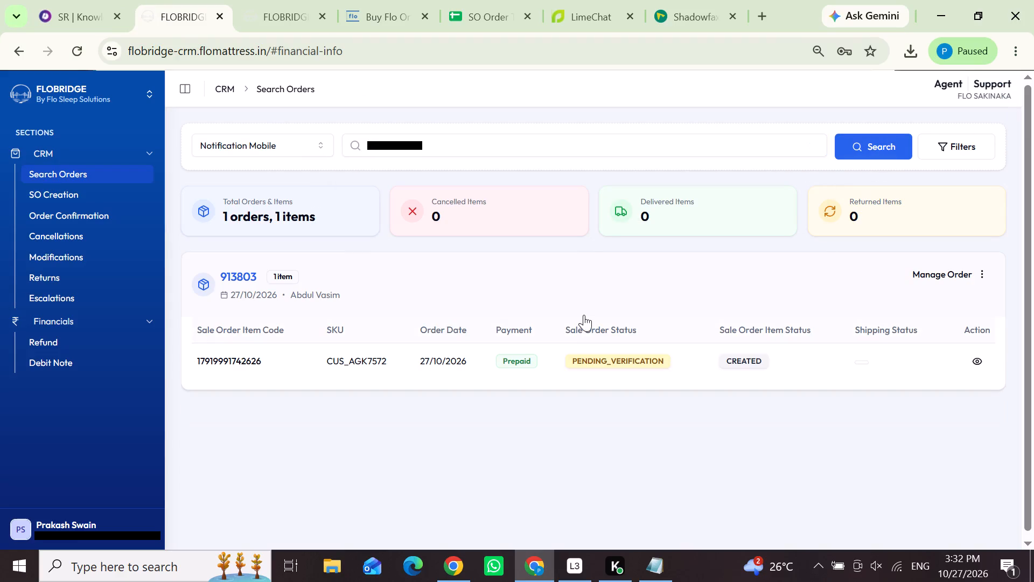
left_click_drag(268, 271, 196, 271)
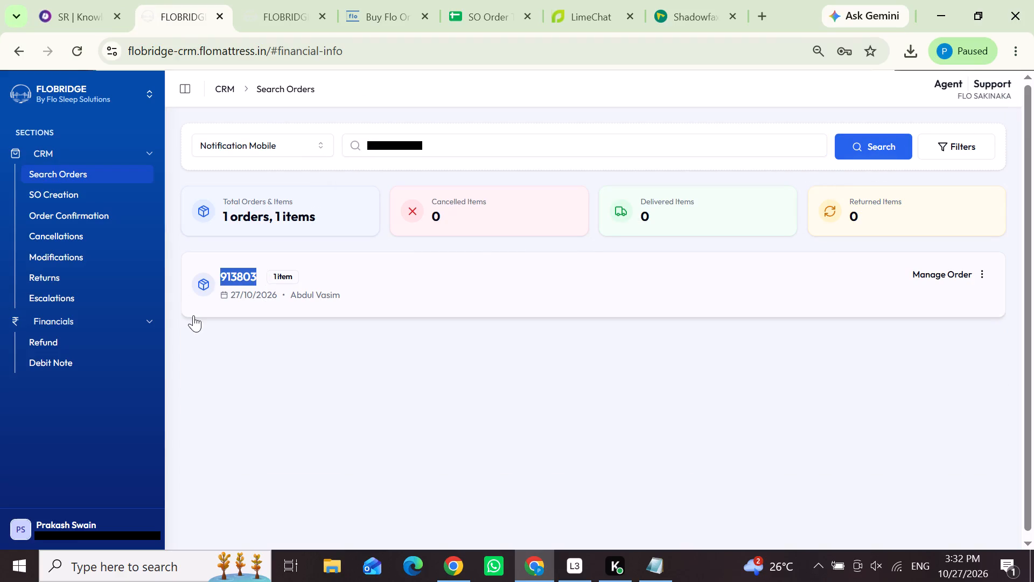
key("ctrl+c")
left_click(104, 0)
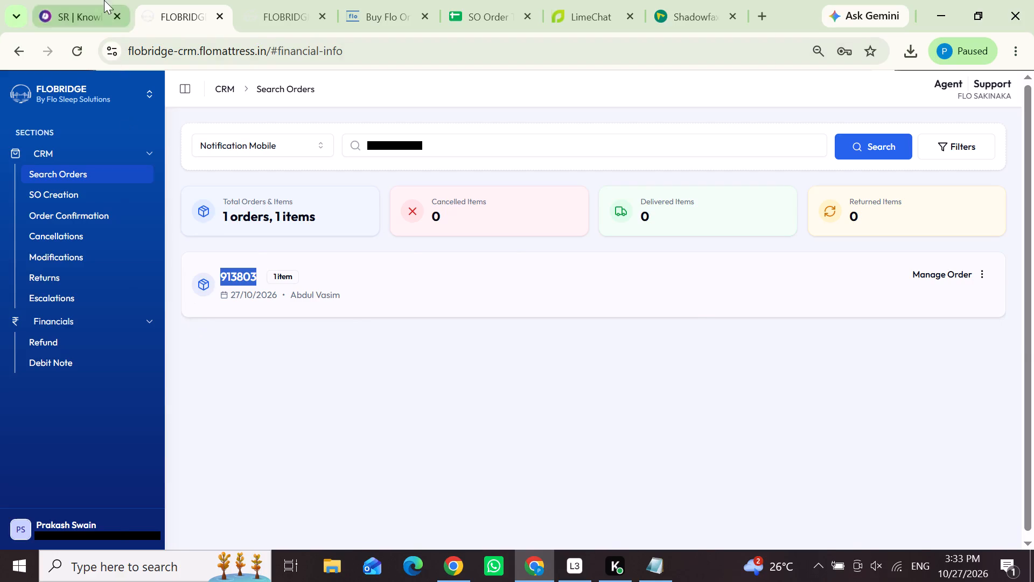
left_click(135, 391)
scroll(211, 321, "down", 1)
left_click(173, 347)
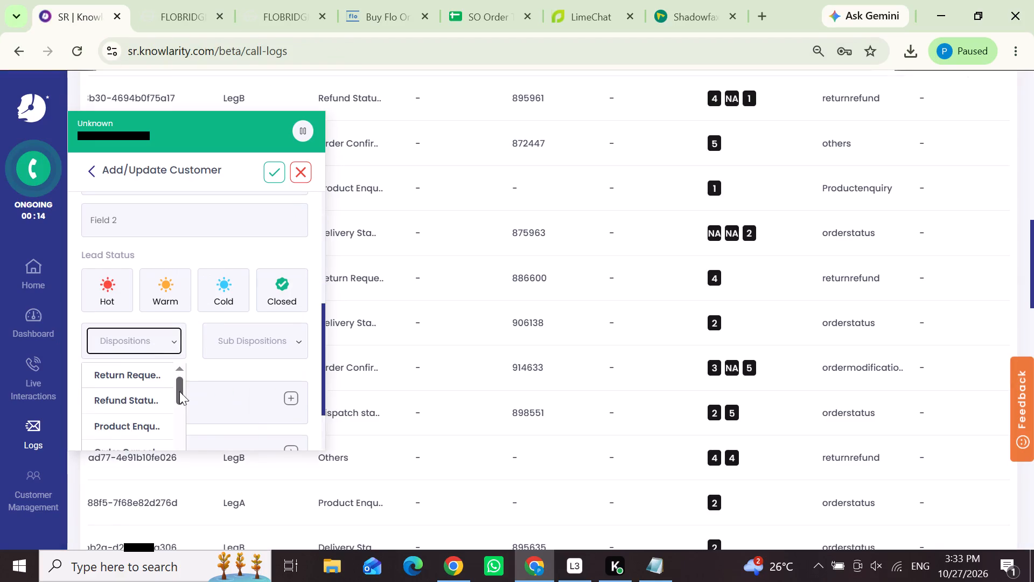
left_click_drag(180, 393, 167, 493)
left_click(132, 413)
left_click(289, 397)
left_click(245, 418)
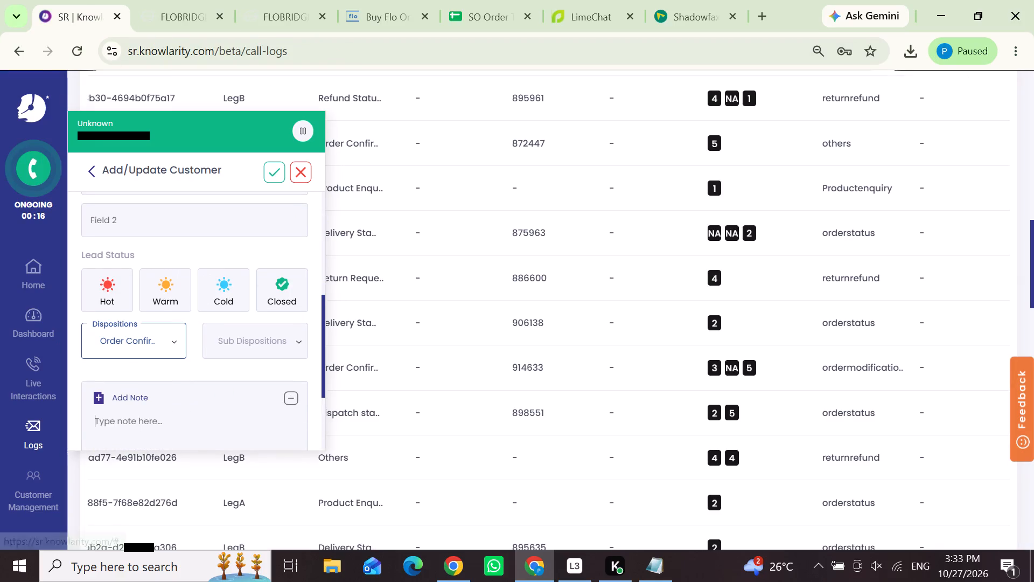
key("ctrl+v")
Enter the caller's first name as the customer name and save the customer record.
scroll(216, 359, "up", 2)
left_click(174, 251)
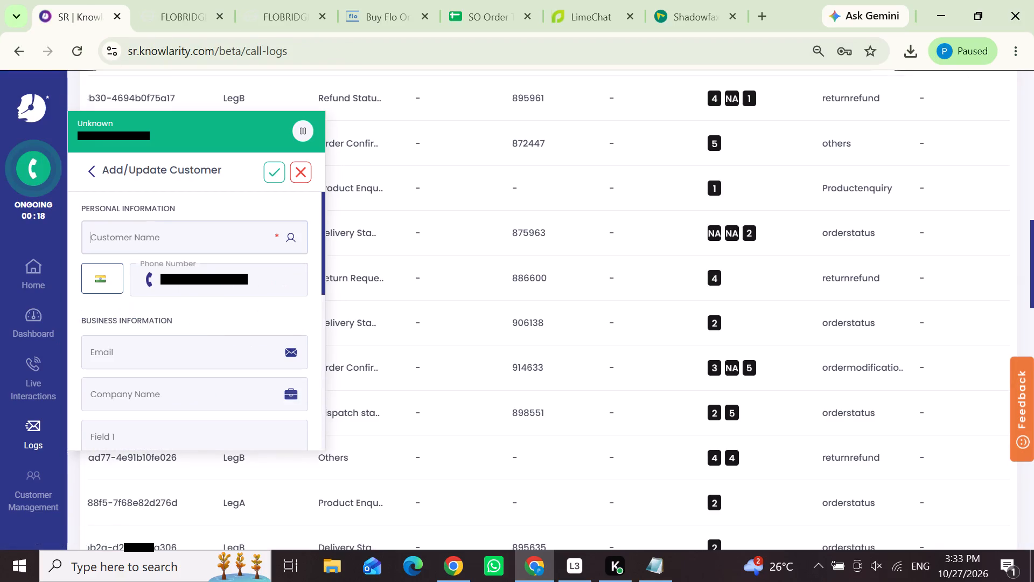
type("an")
key("BackSpace")
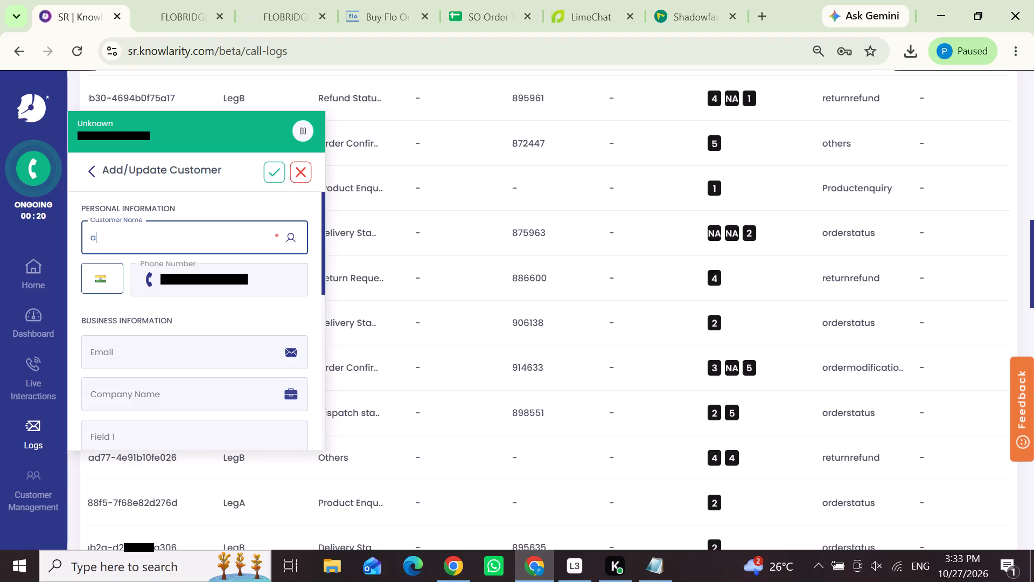
type("bdul")
left_click(273, 174)
left_click(152, 0)
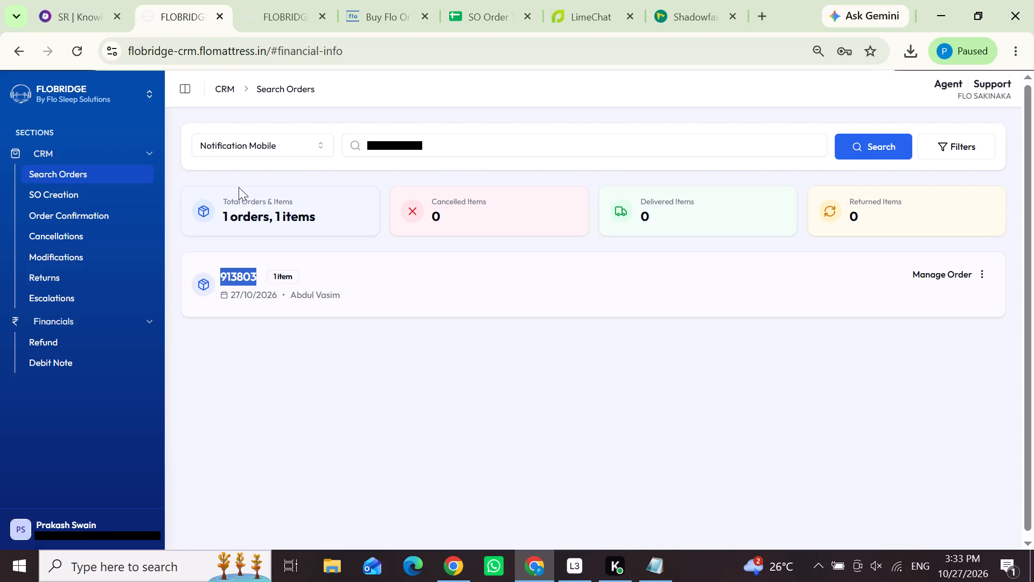
left_click(382, 276)
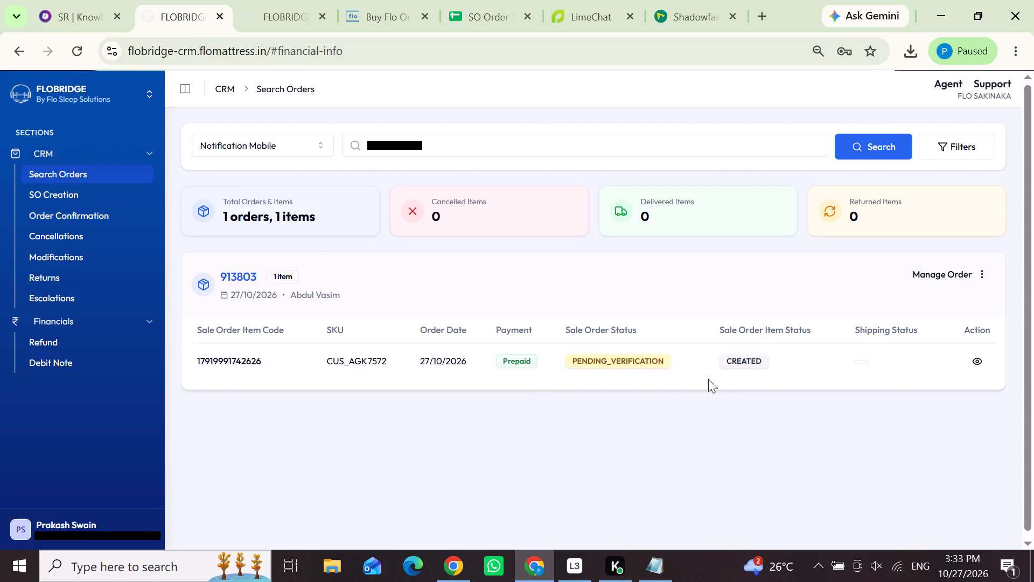
scroll(525, 377, "down", 4)
scroll(526, 382, "up", 2)
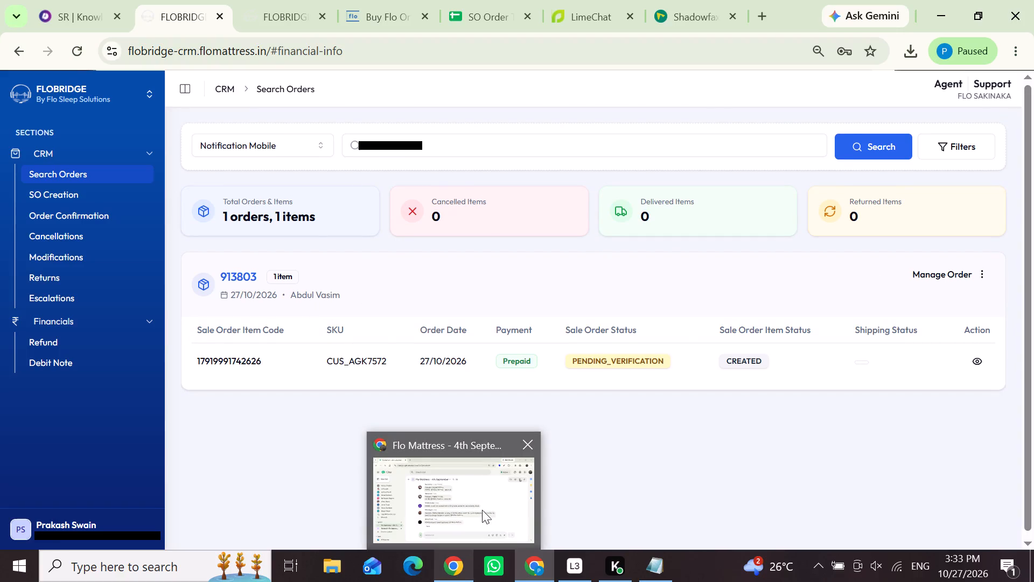
Refresh the Knowlarity call logs and save the disposition Delivery Status for the 27 Oct 2026 call at 15:24:55.
left_click(74, 6)
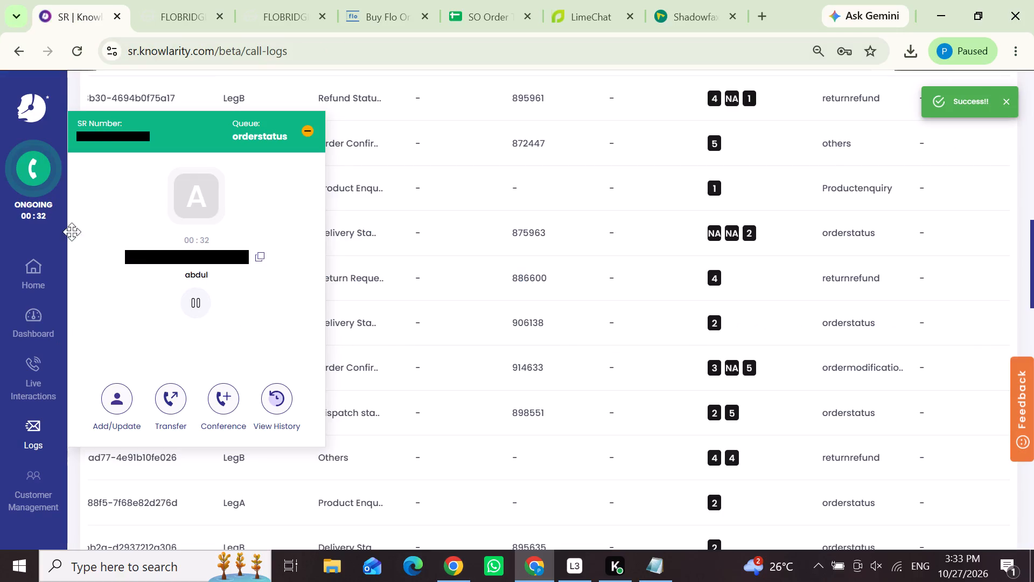
scroll(834, 247, "up", 2)
left_click(782, 162)
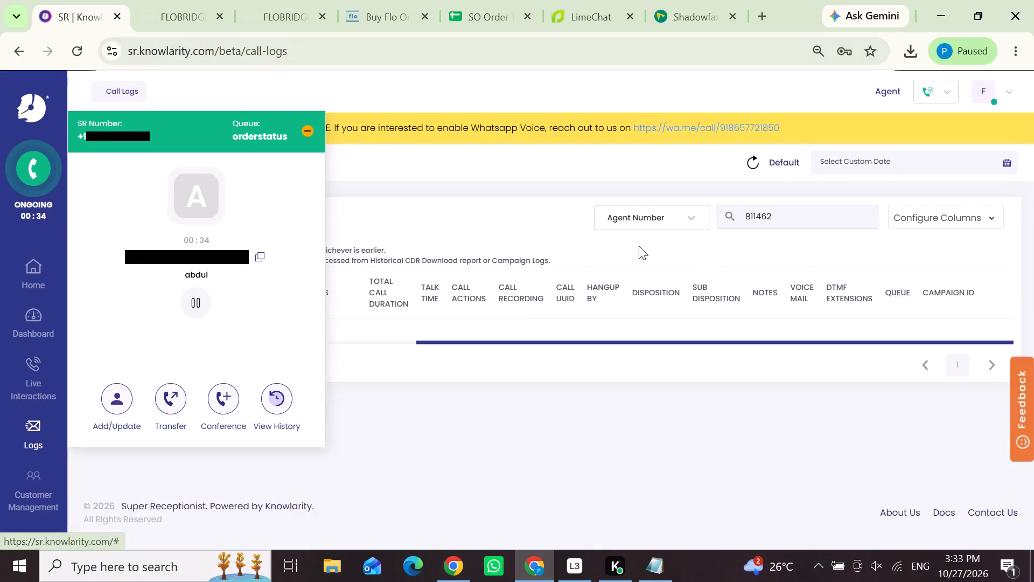
left_click(310, 124)
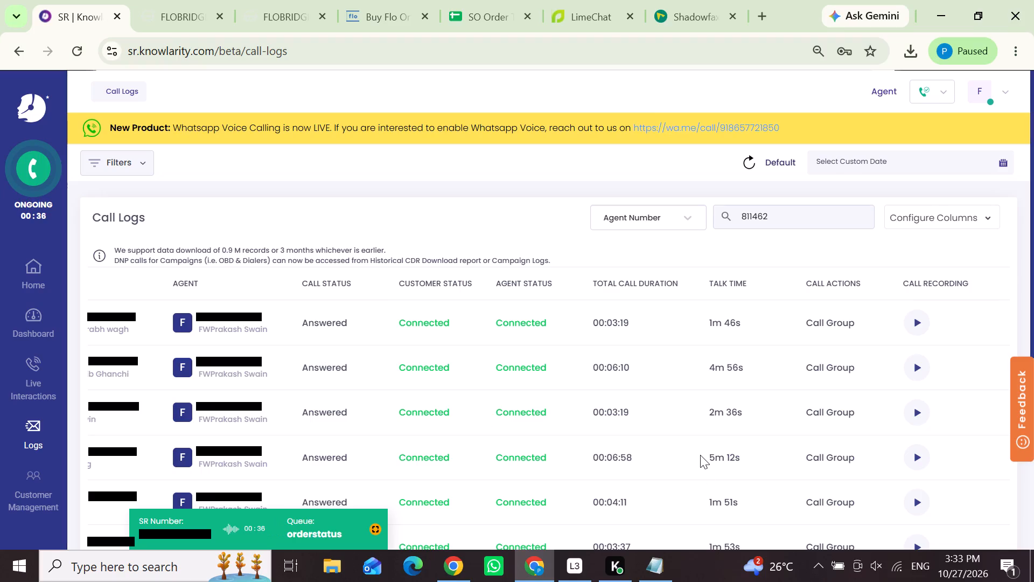
scroll(700, 455, "down", 3)
scroll(700, 455, "up", 1)
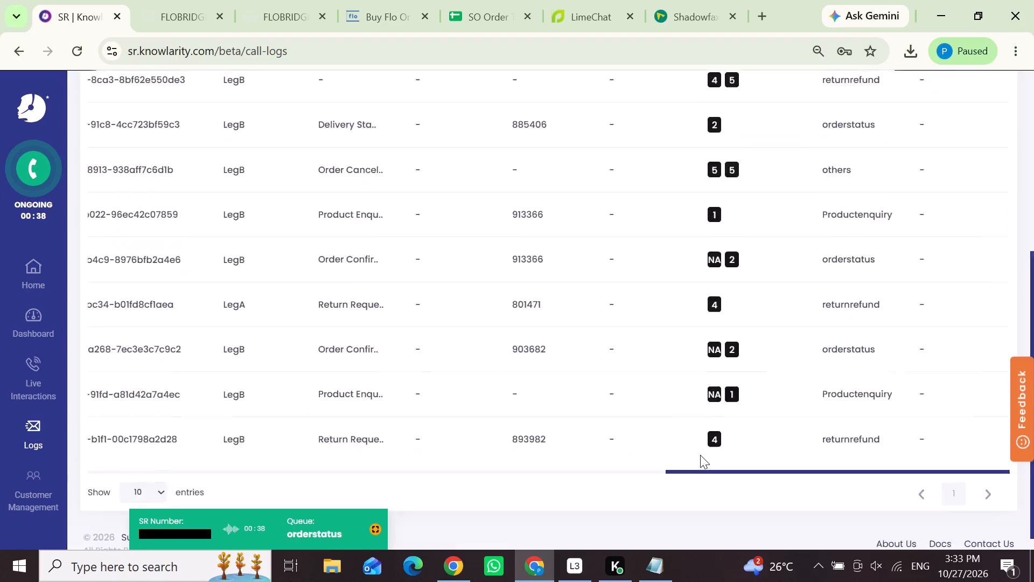
scroll(700, 455, "up", 1)
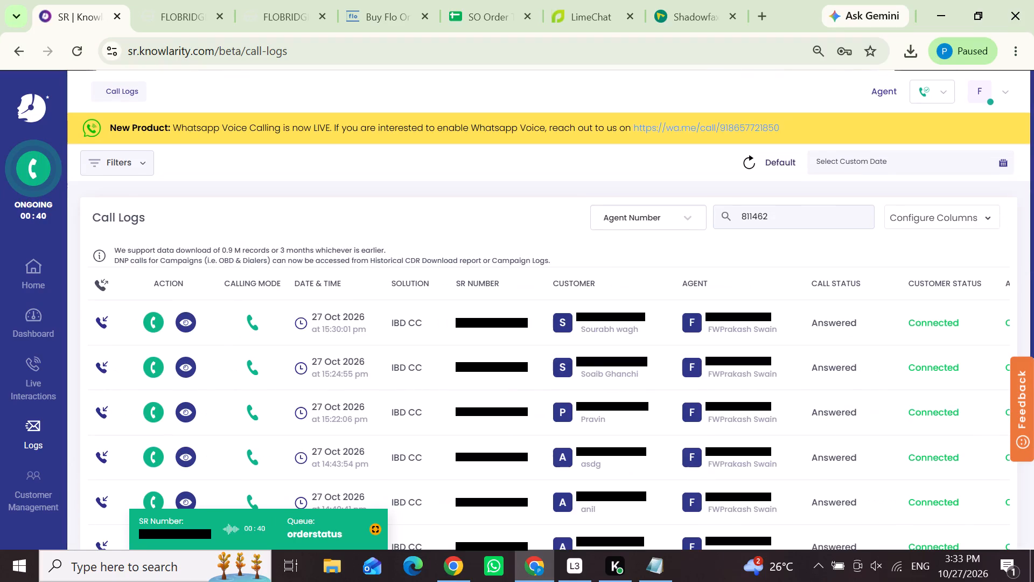
left_click(190, 362)
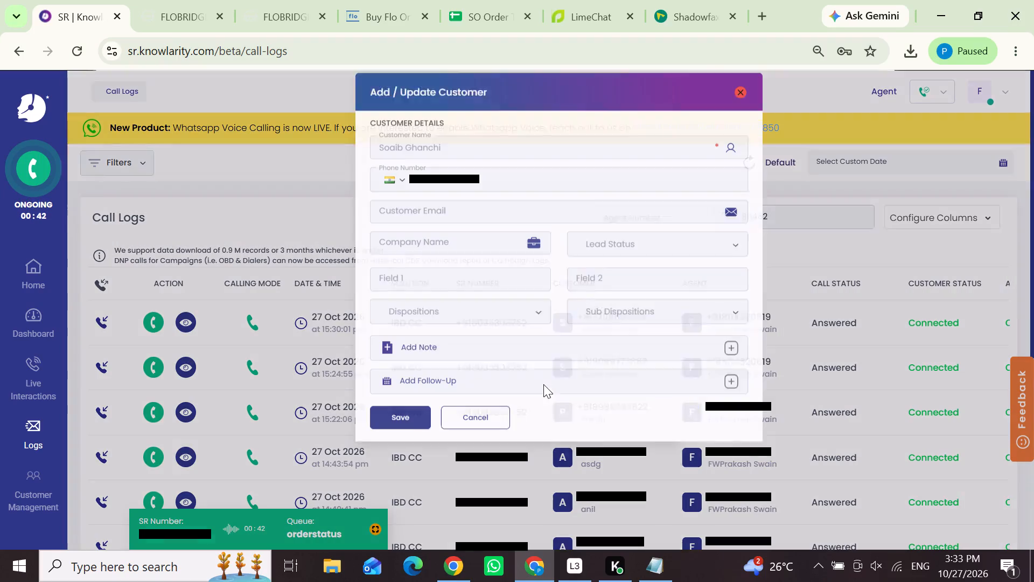
left_click(533, 327)
left_click_drag(542, 369, 542, 382)
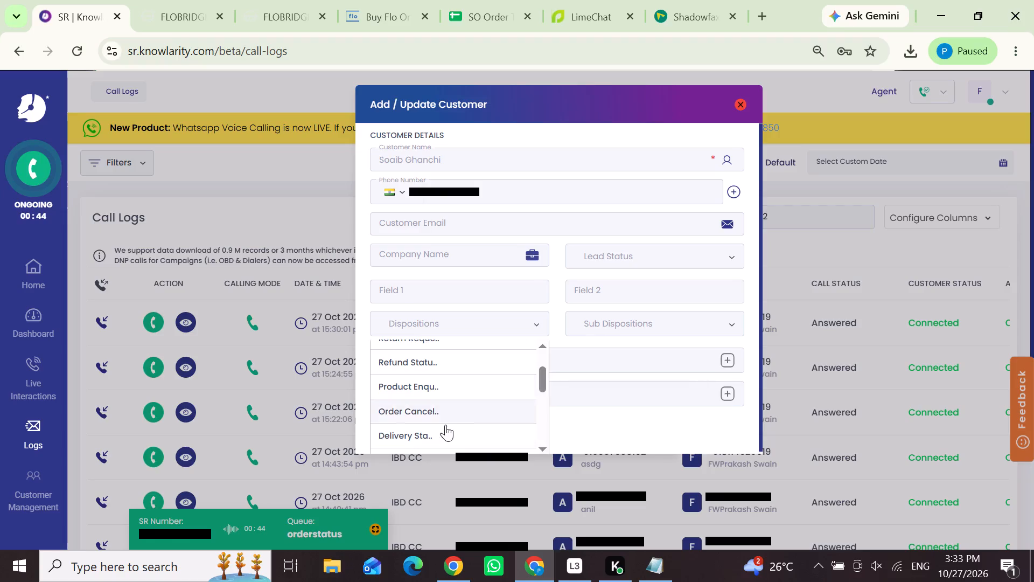
left_click(429, 426)
left_click(416, 426)
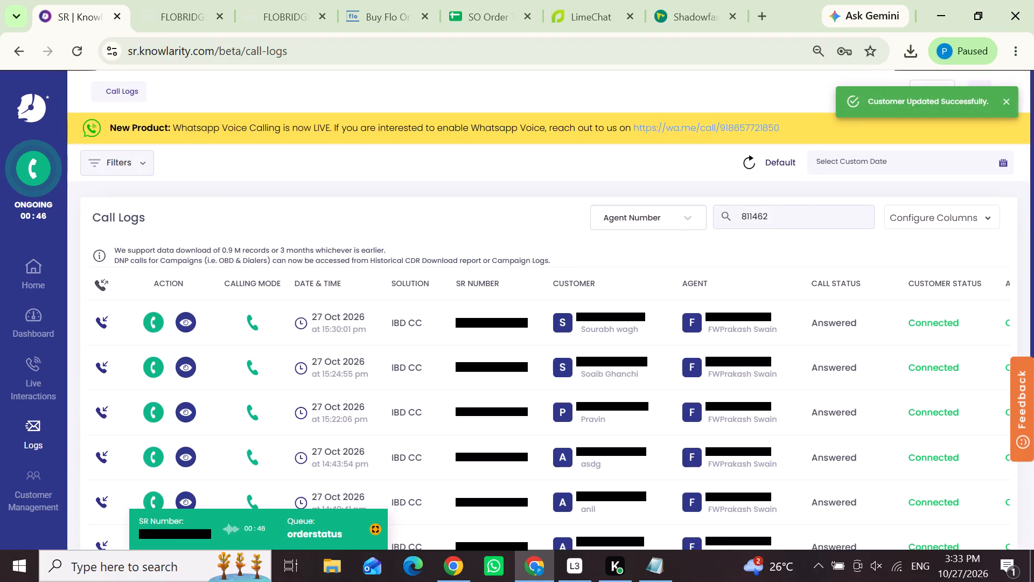
left_click(167, 18)
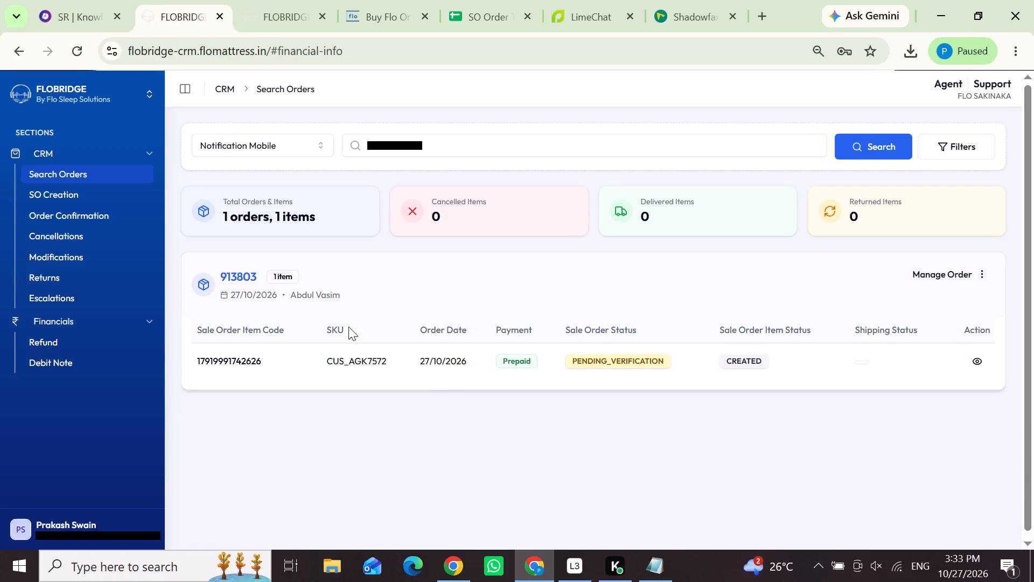
left_click(987, 362)
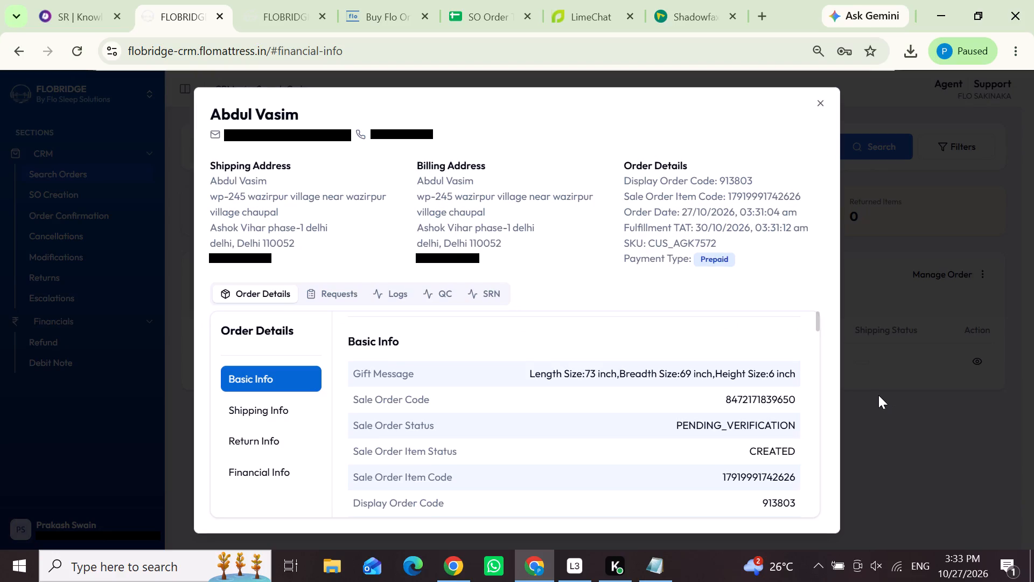
left_click(879, 396)
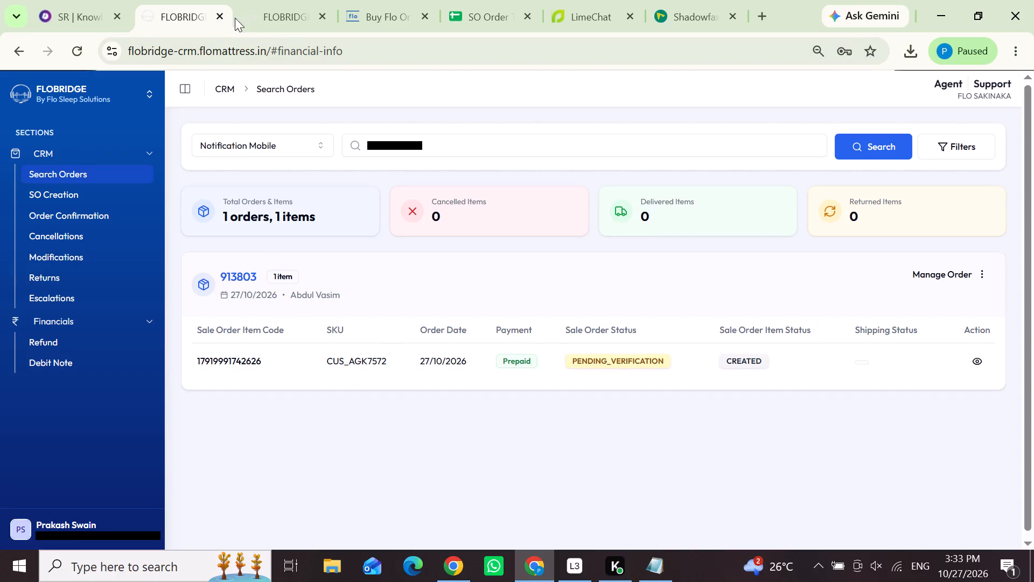
Open the Knowlarity dashboard and review the agent's performance times.
left_click(90, 2)
left_click(69, 251)
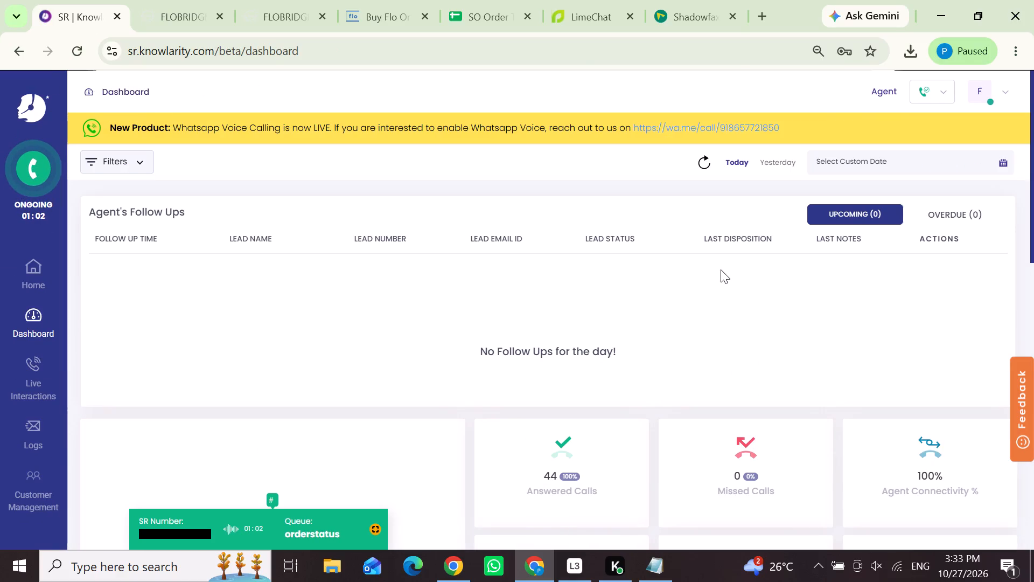
scroll(739, 269, "down", 3)
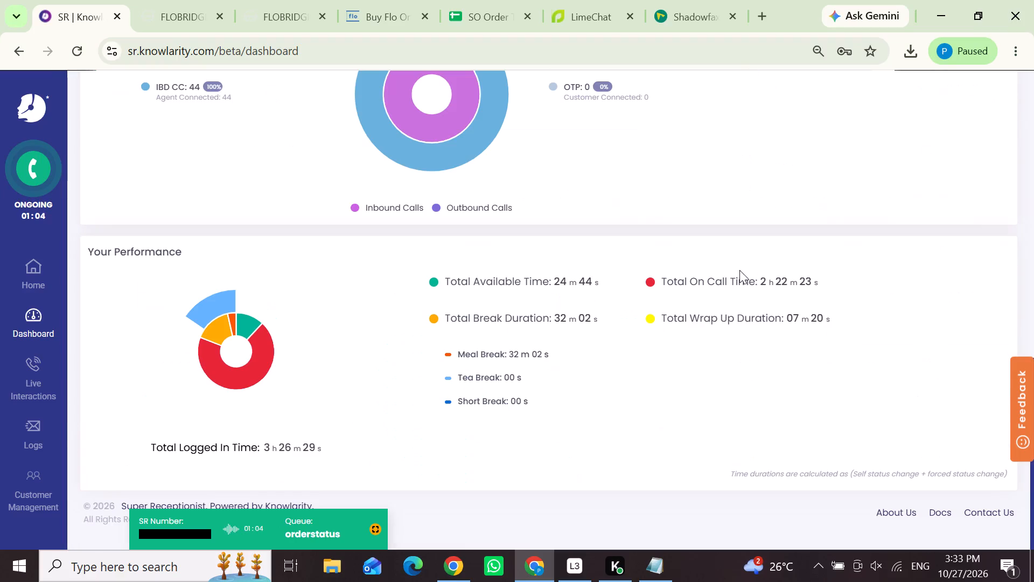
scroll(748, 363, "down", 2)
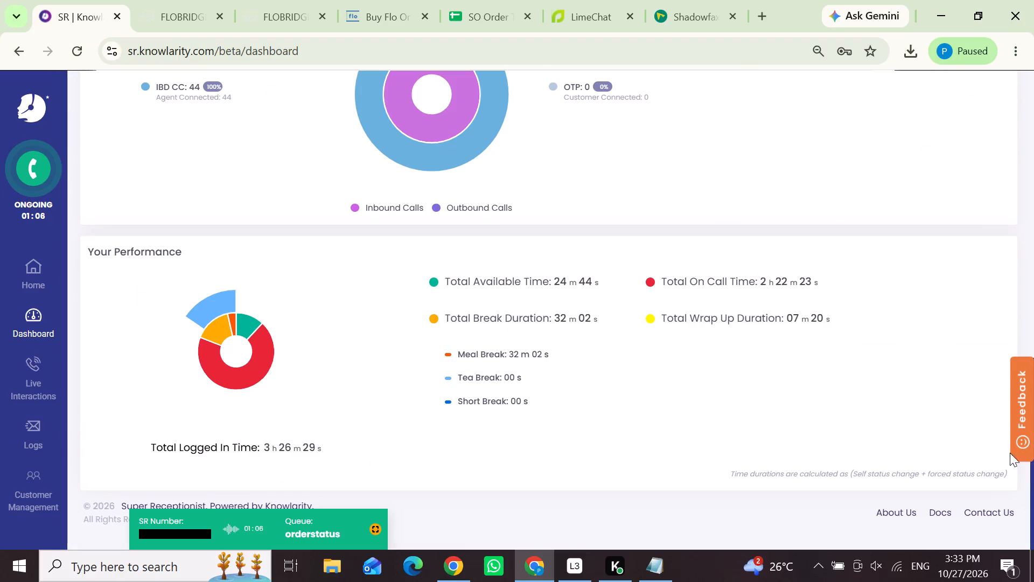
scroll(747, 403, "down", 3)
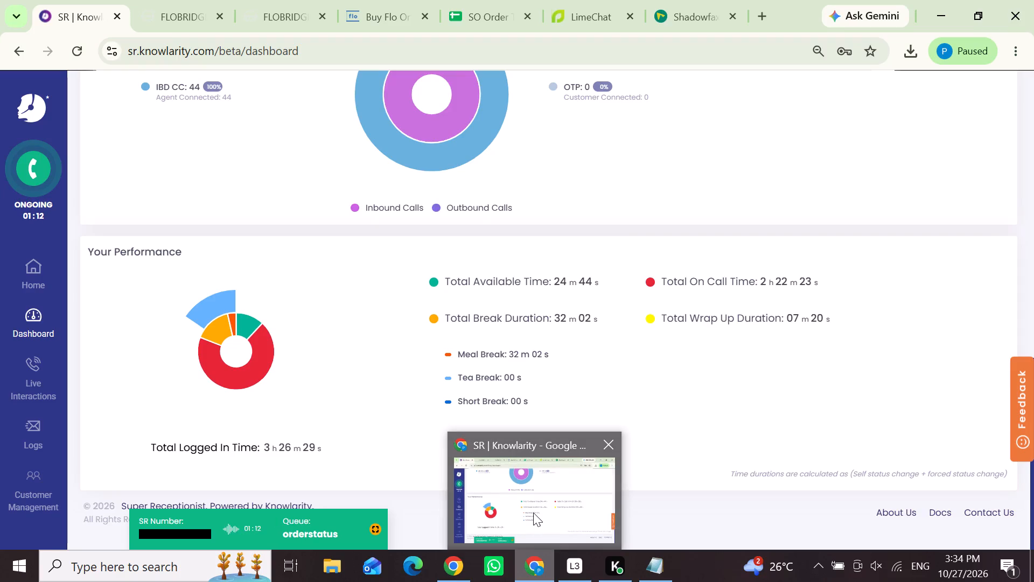
left_click(159, 2)
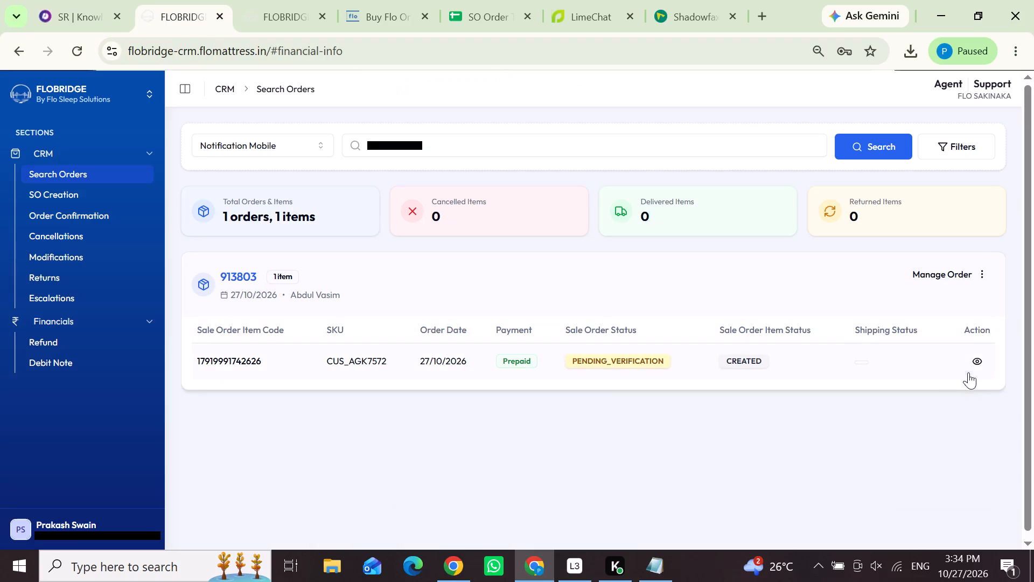
left_click(974, 370)
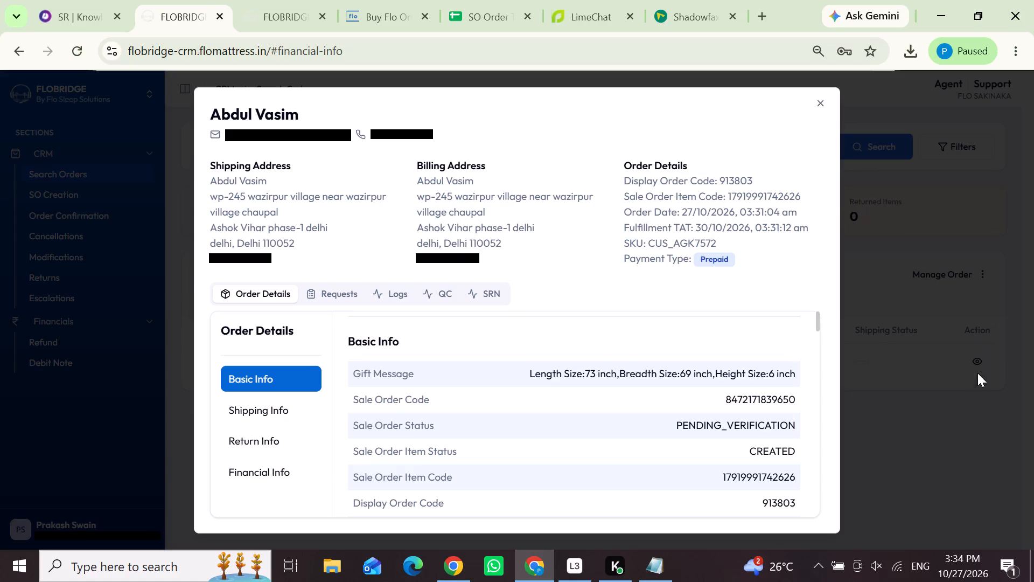
left_click(926, 383)
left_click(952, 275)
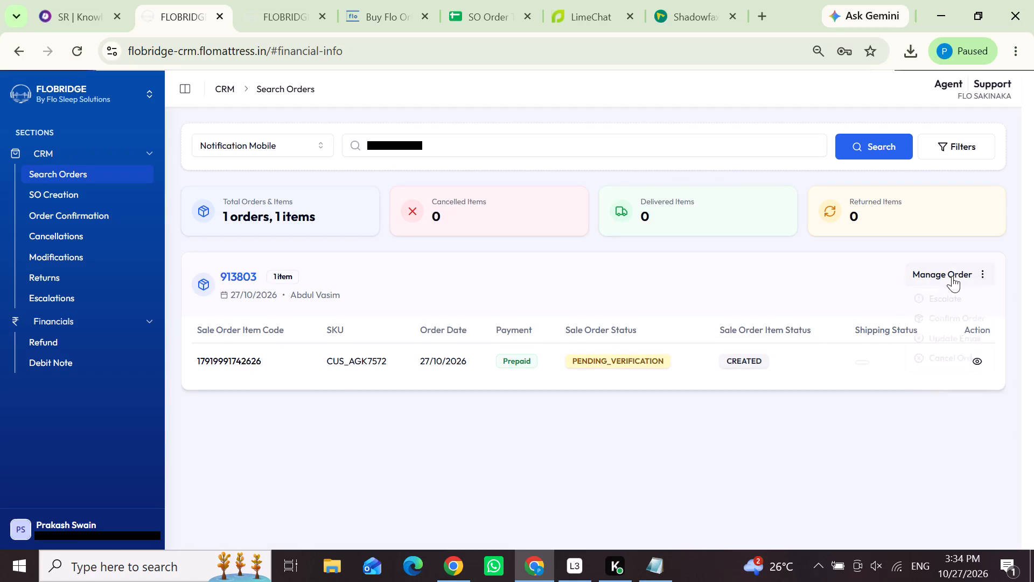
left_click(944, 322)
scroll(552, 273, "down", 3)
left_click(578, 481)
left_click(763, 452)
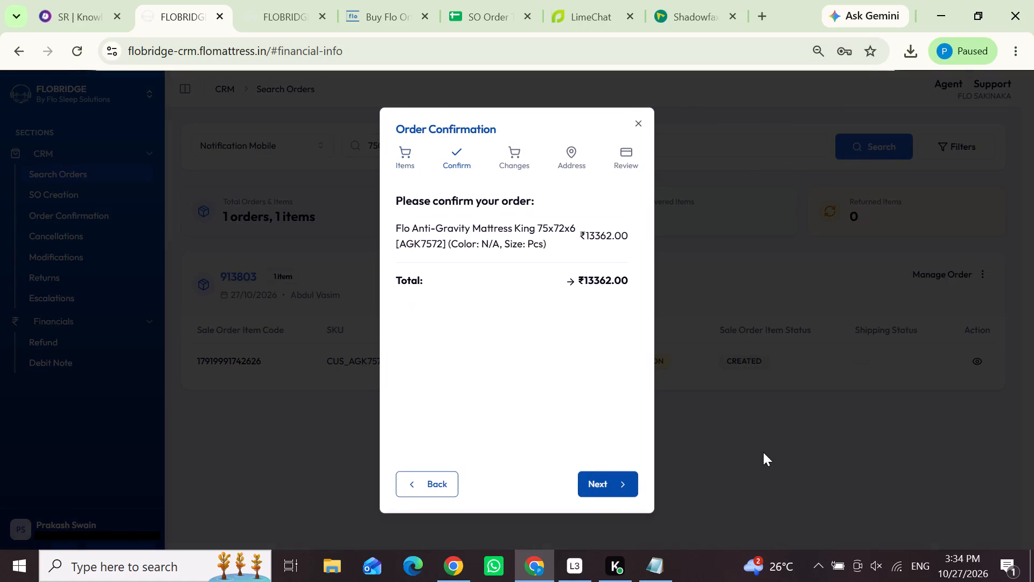
left_click(953, 273)
left_click(945, 328)
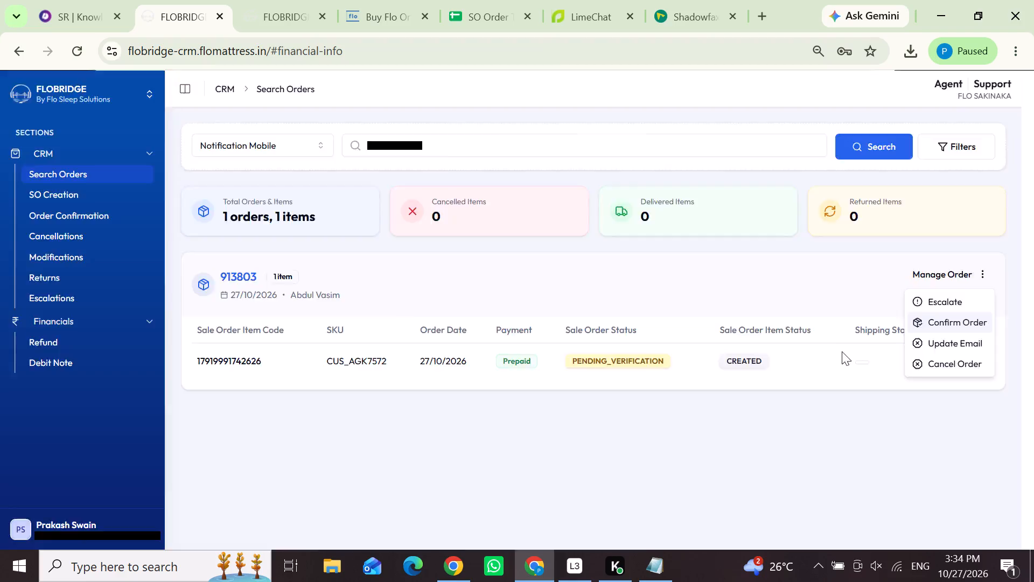
left_click(601, 484)
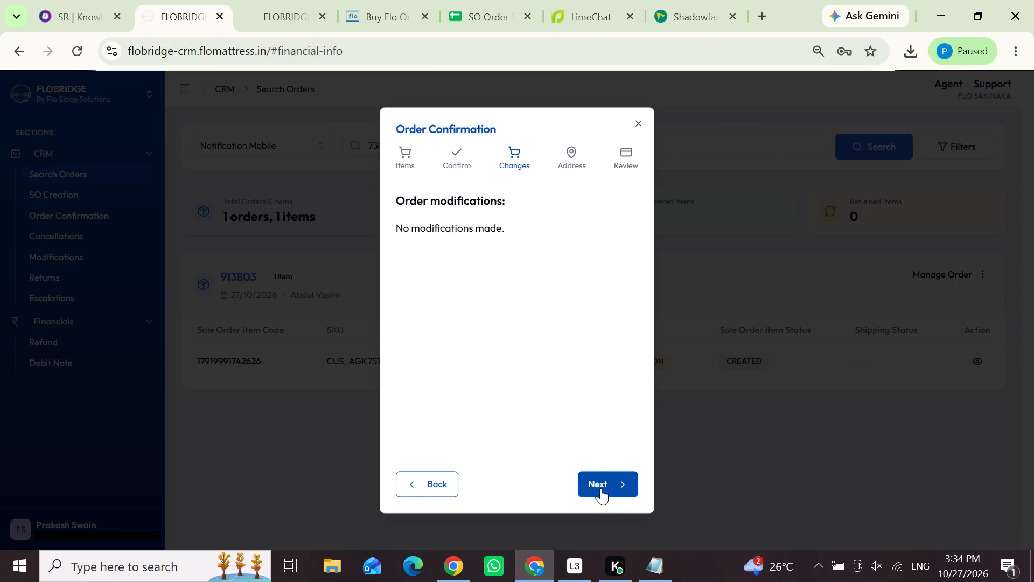
left_click(600, 488)
left_click(606, 509)
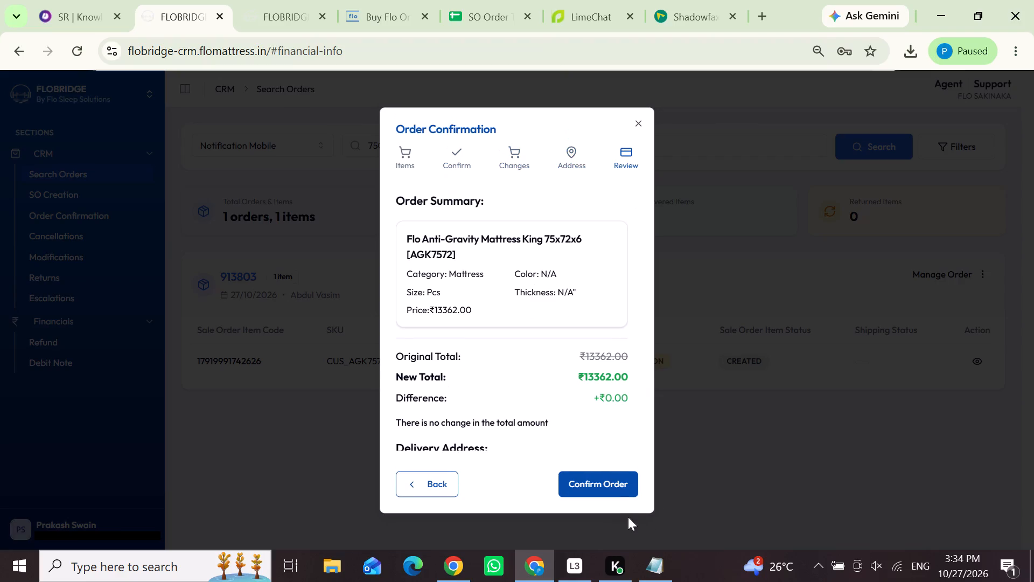
scroll(598, 396, "down", 3)
left_click_drag(564, 441, 541, 435)
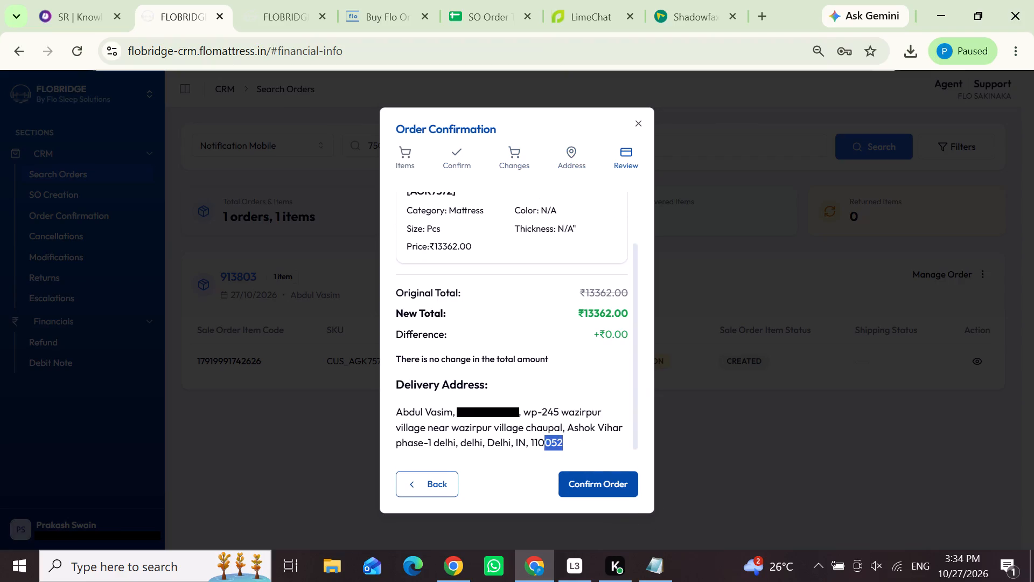
left_click_drag(541, 435, 438, 400)
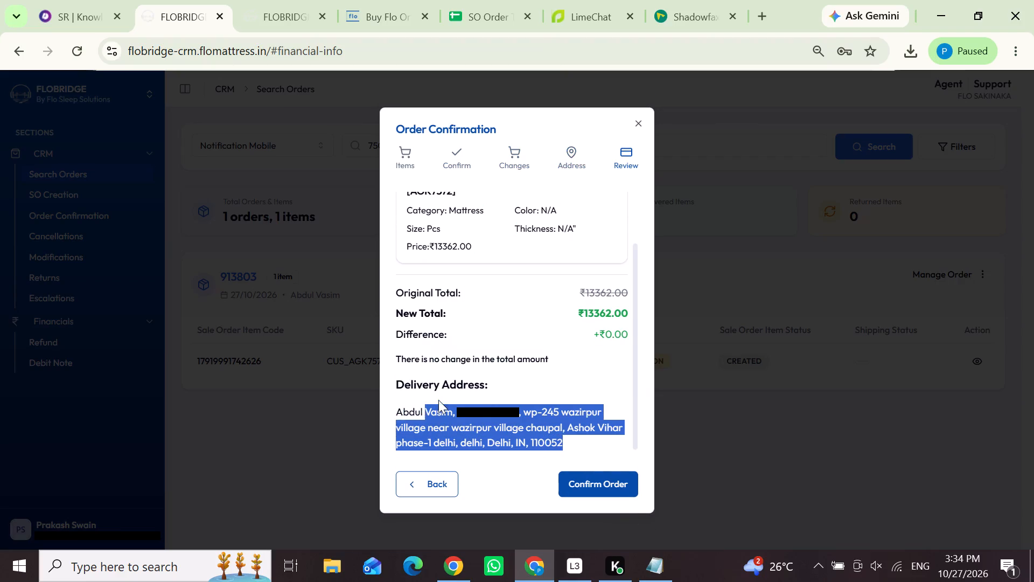
left_click_drag(438, 400, 616, 424)
left_click(619, 440)
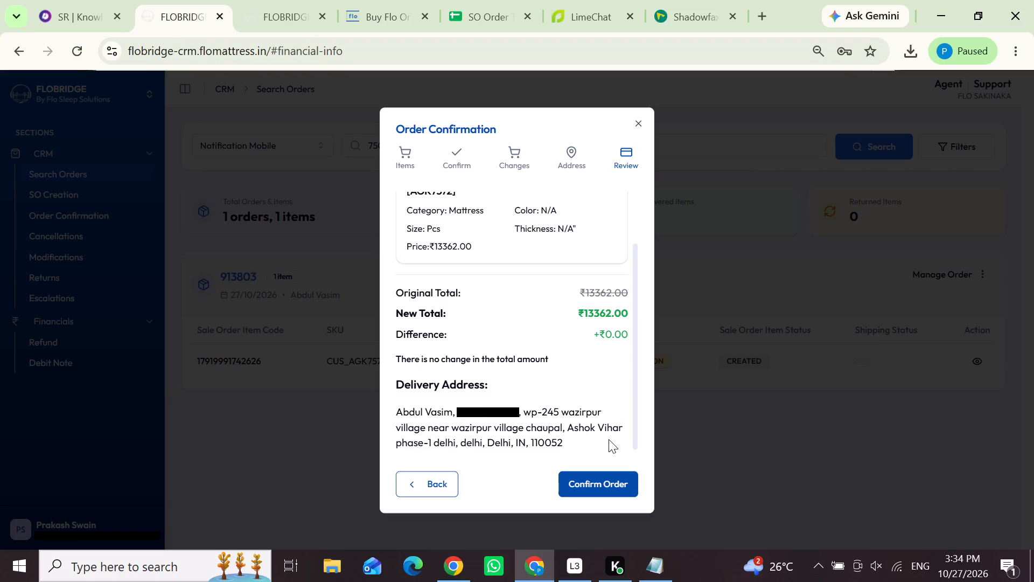
left_click_drag(565, 440, 418, 442)
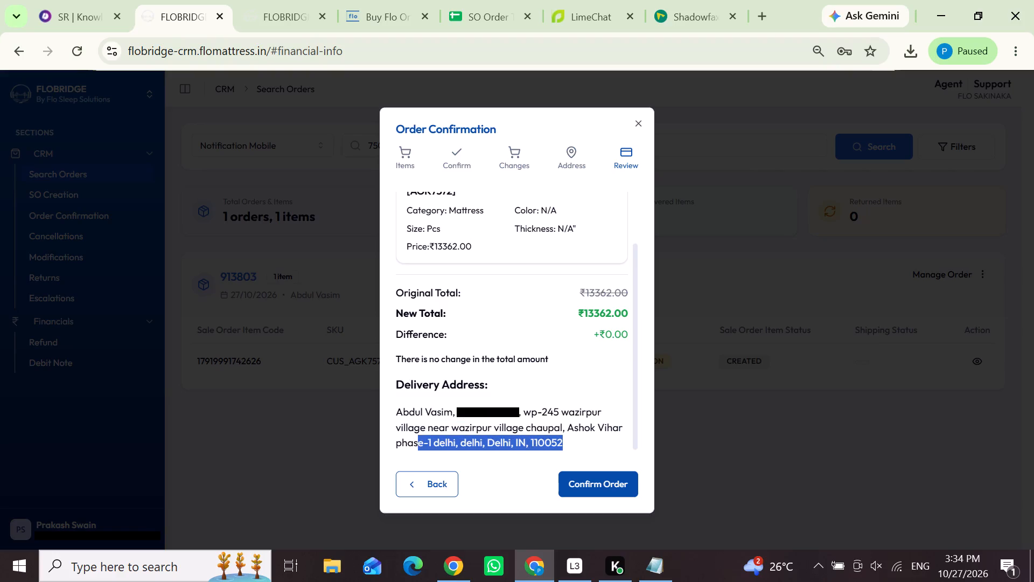
left_click_drag(418, 442, 652, 411)
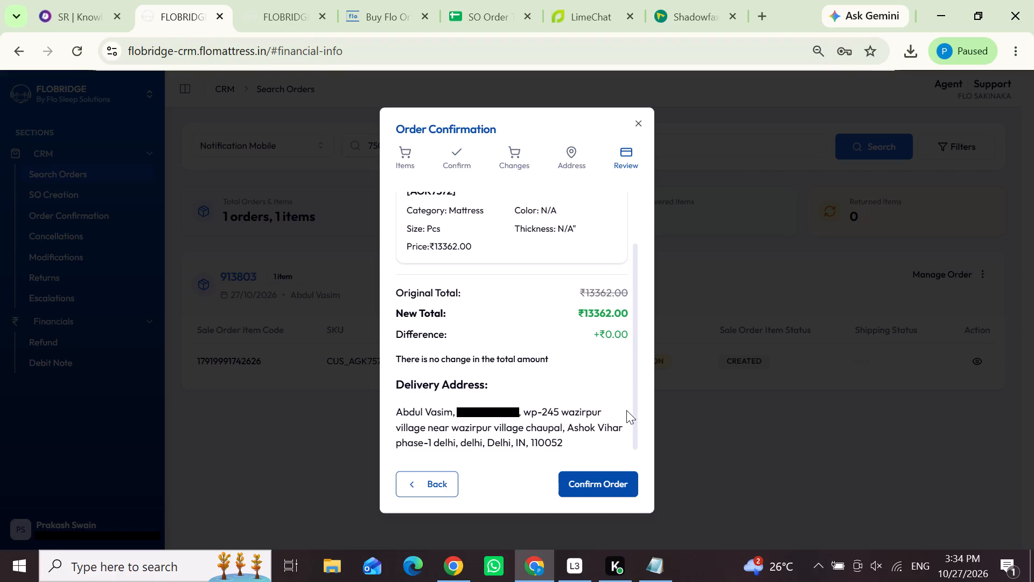
left_click(580, 484)
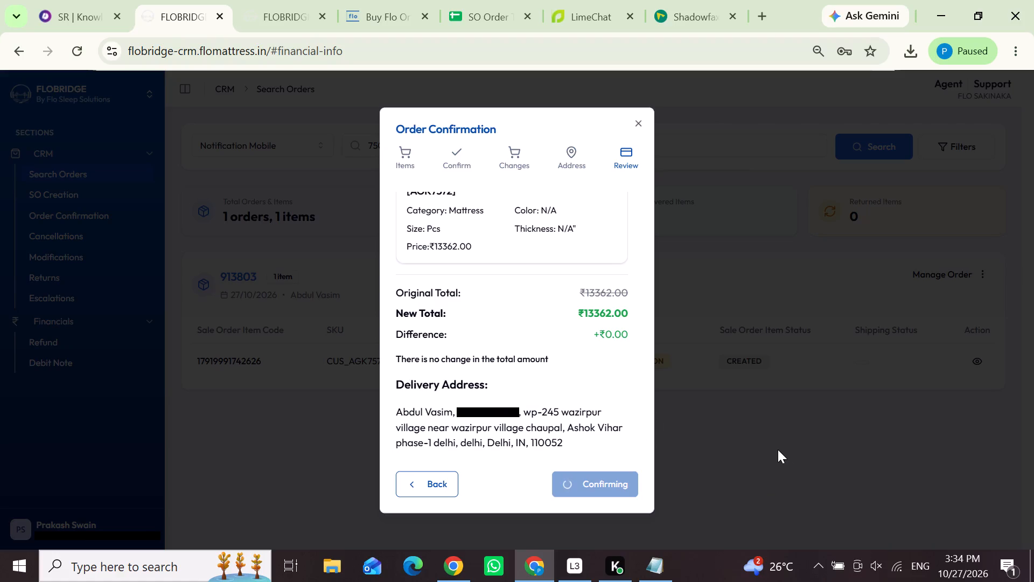
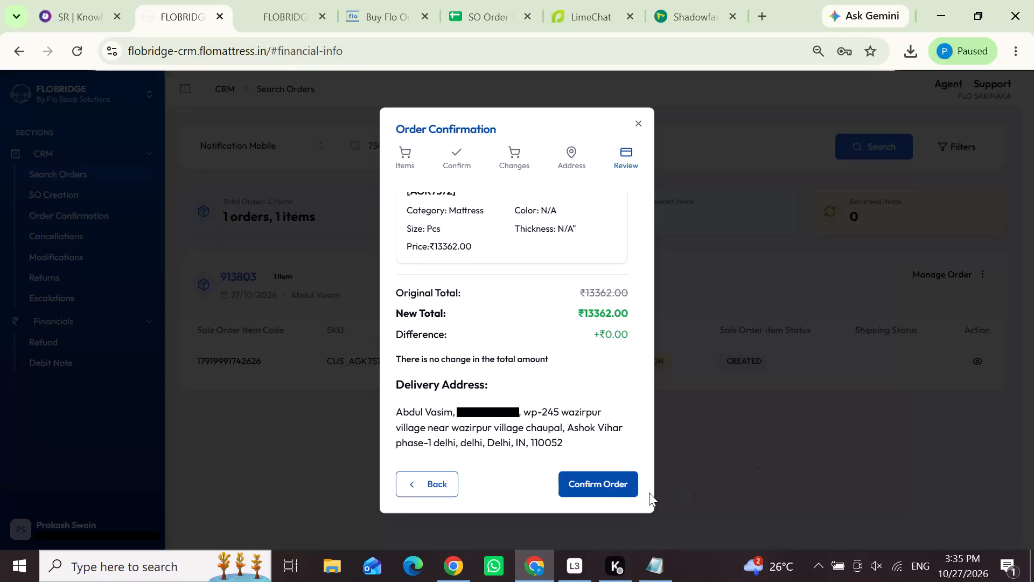
left_click(621, 488)
left_click(74, 1)
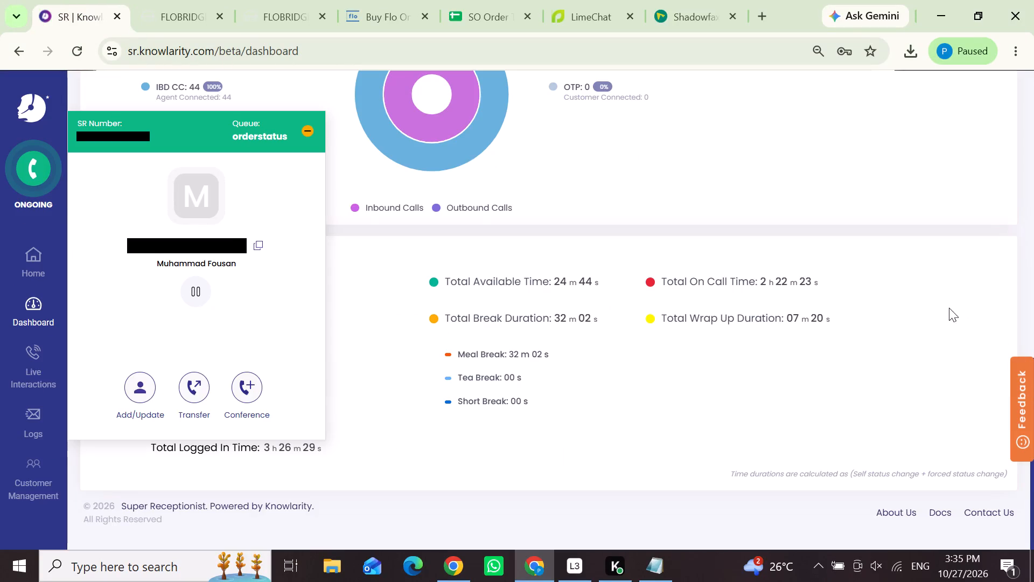
left_click(142, 0)
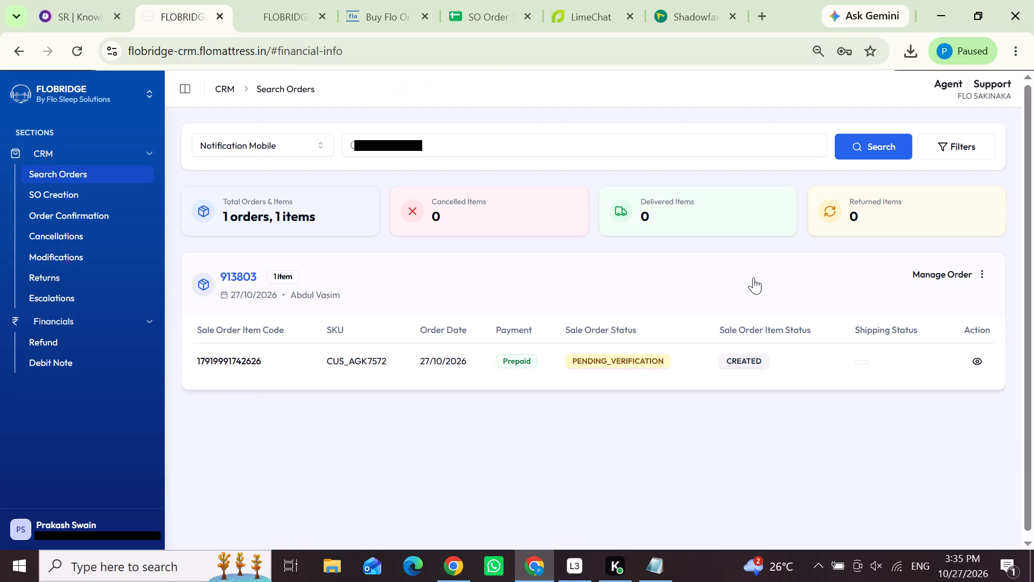
left_click(989, 366)
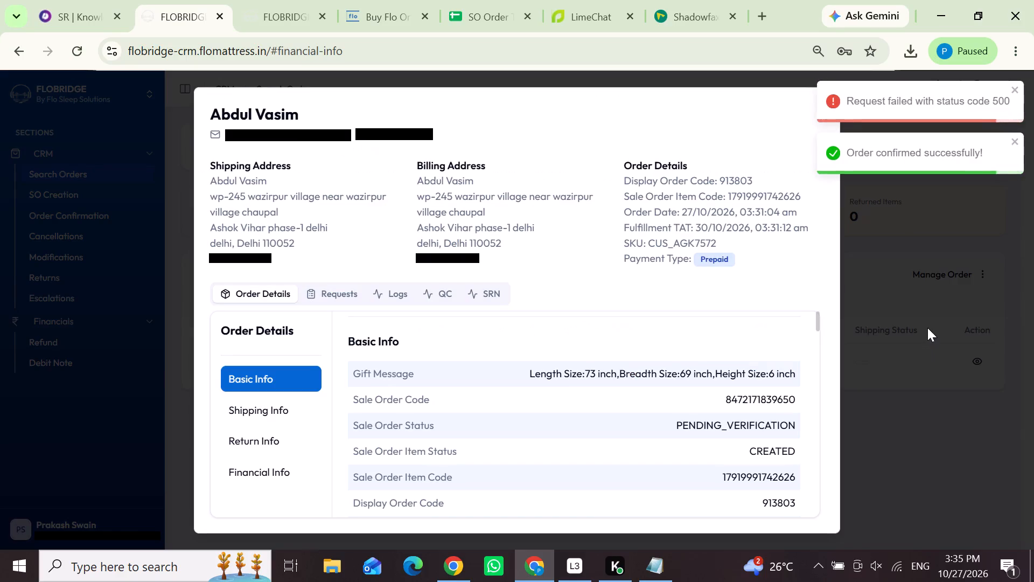
left_click(405, 293)
left_click(468, 477)
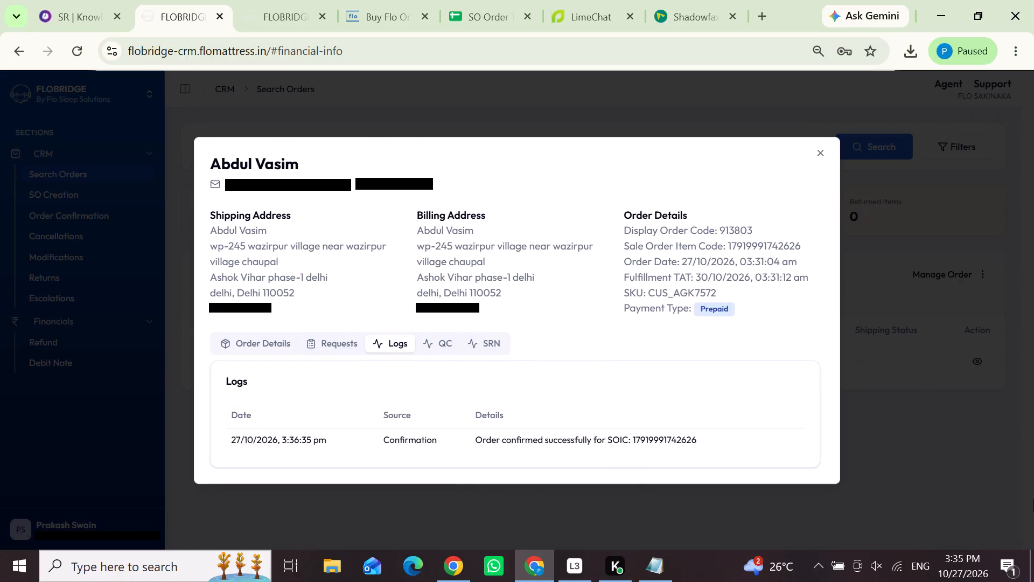
Copy the ongoing caller's number from Knowlarity and search Flobridge orders by notification mobile with it, removing the number's prefix.
left_click(86, 0)
left_click(257, 258)
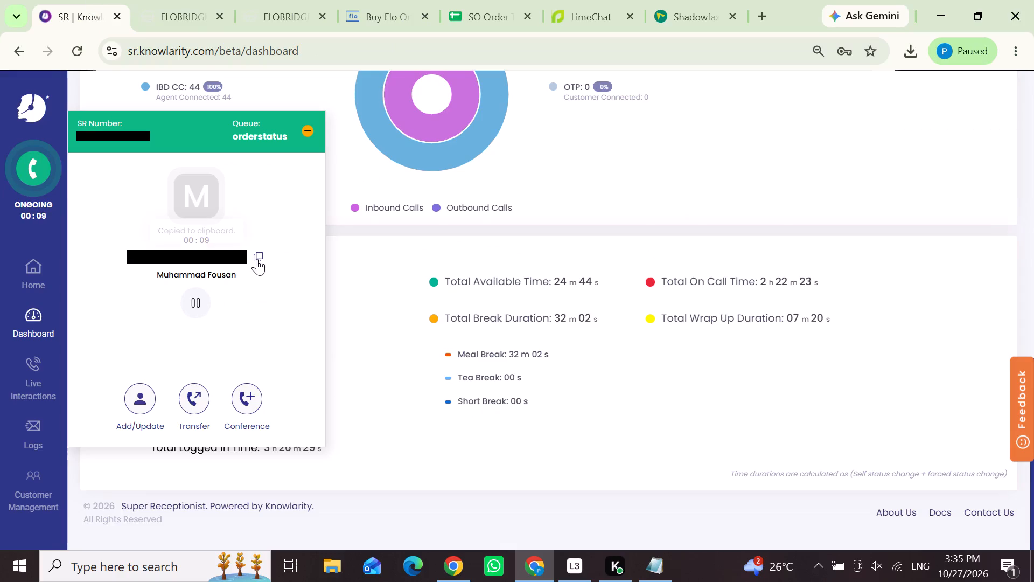
left_click_drag(184, 0, 184, 8)
left_click(486, 108)
left_click_drag(429, 145, 362, 147)
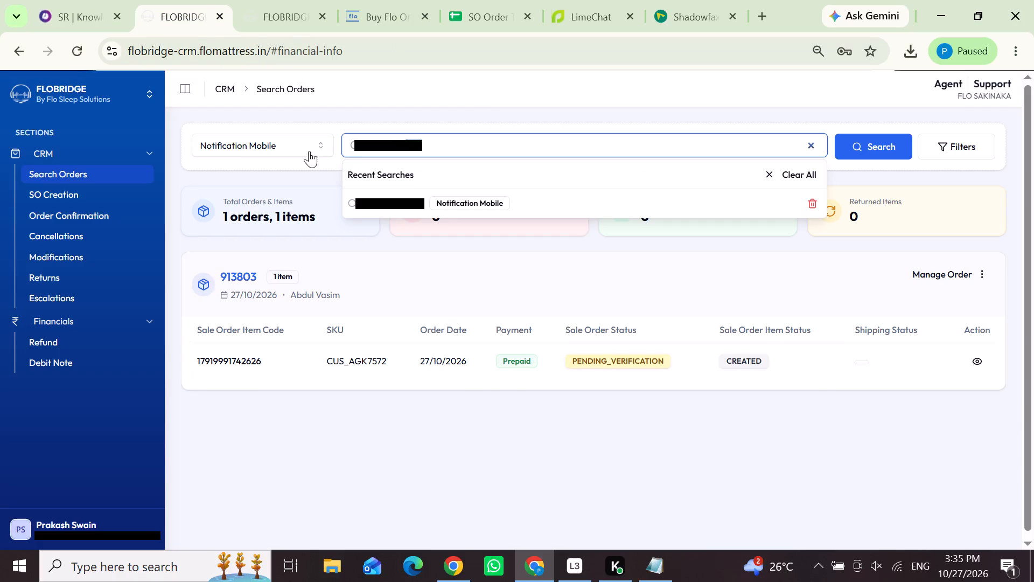
key("ctrl+v")
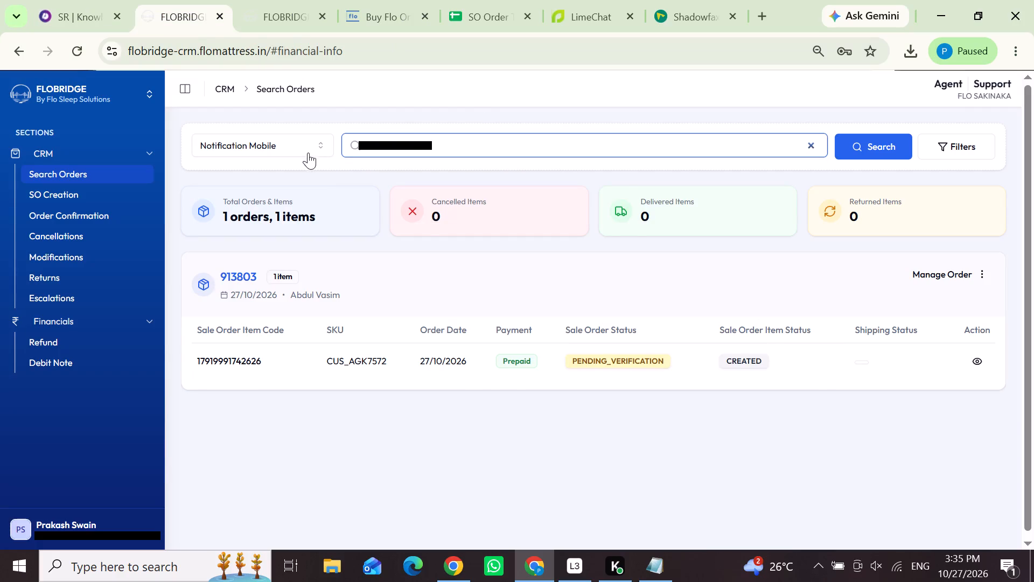
left_click_drag(381, 147, 360, 145)
key("BackSpace")
left_click(855, 161)
left_click(874, 141)
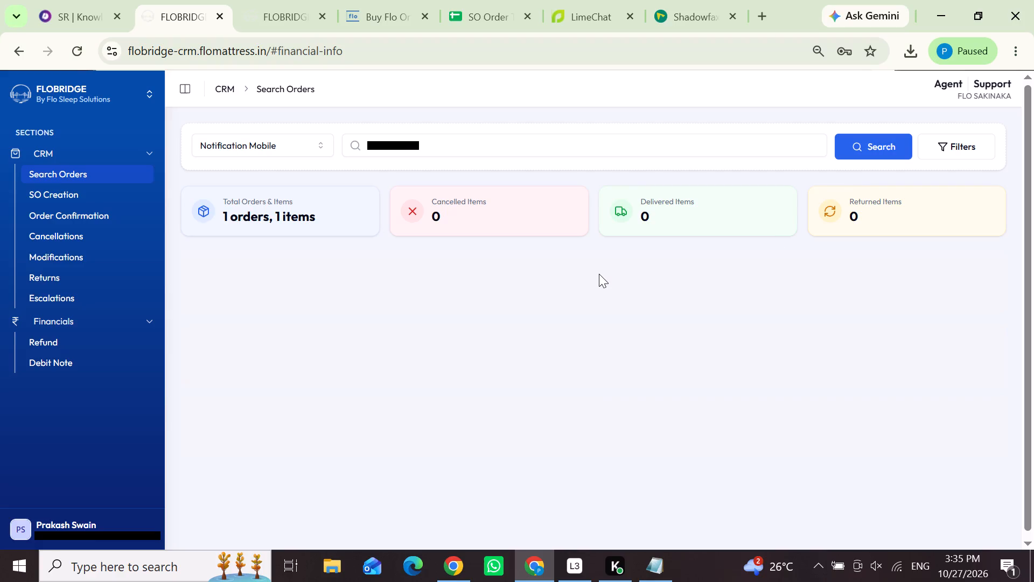
left_click(403, 491)
scroll(495, 444, "down", 4)
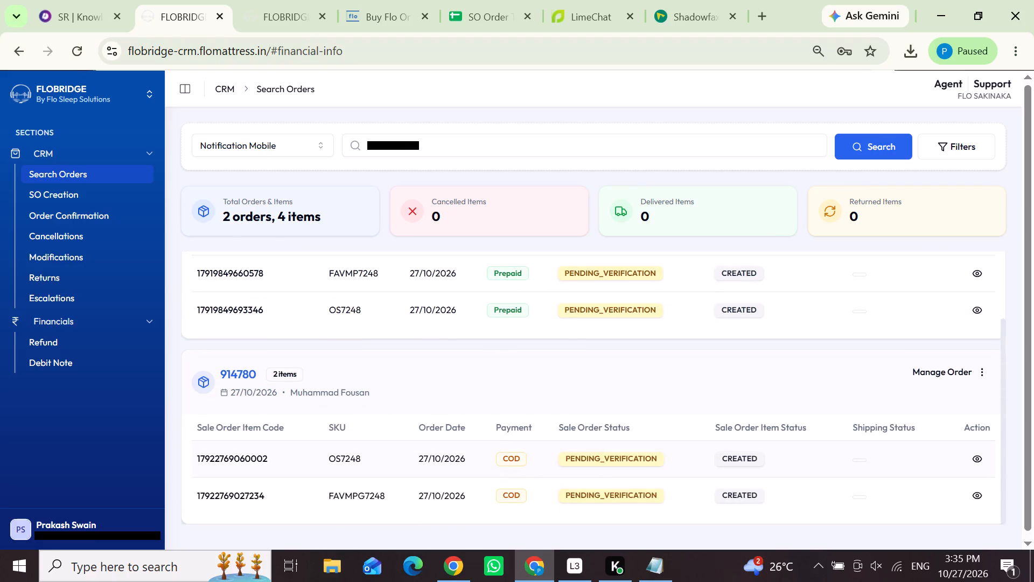
scroll(690, 415, "down", 2)
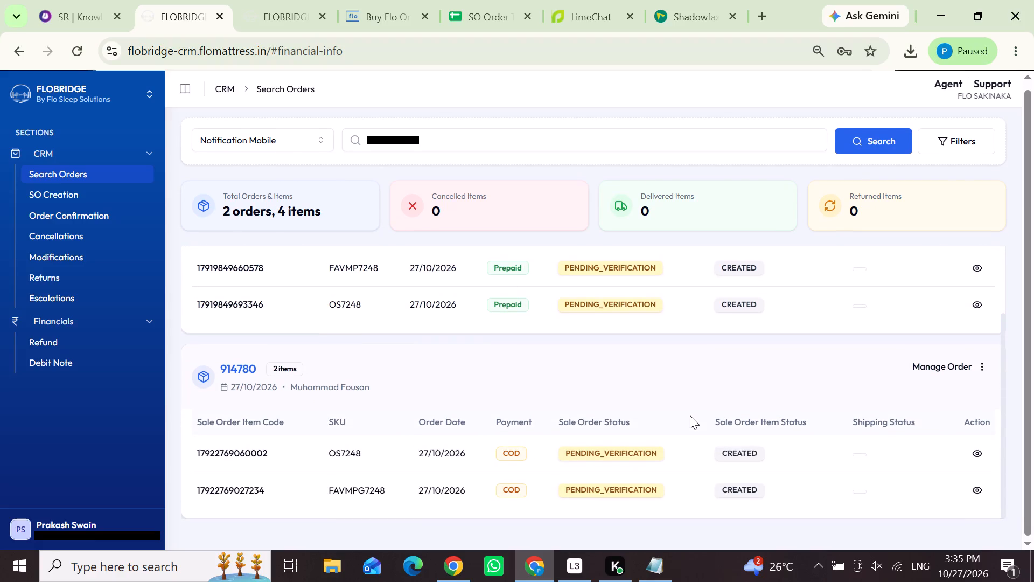
scroll(690, 415, "up", 1)
scroll(690, 415, "down", 1)
scroll(641, 413, "up", 1)
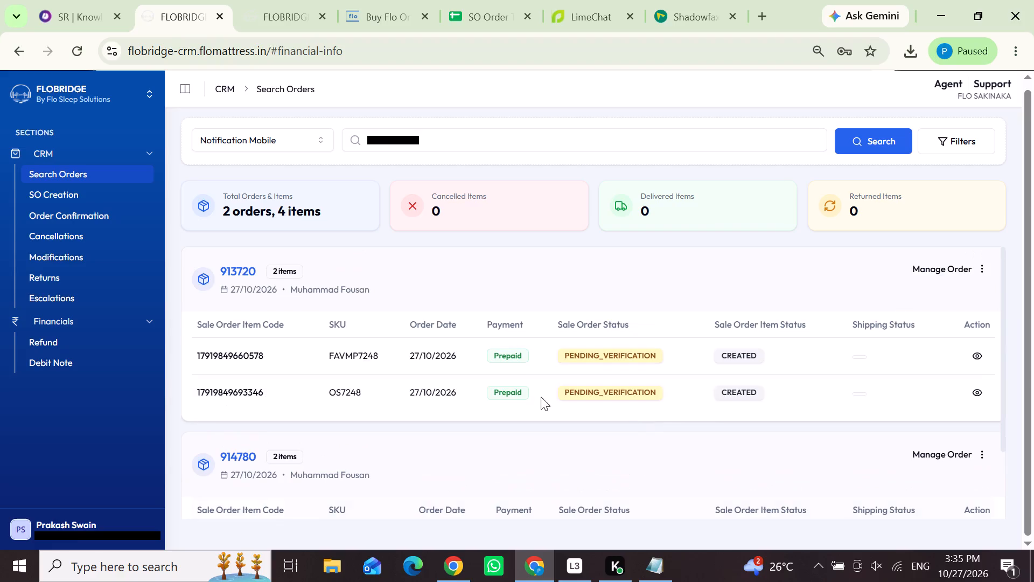
left_click_drag(258, 262, 211, 264)
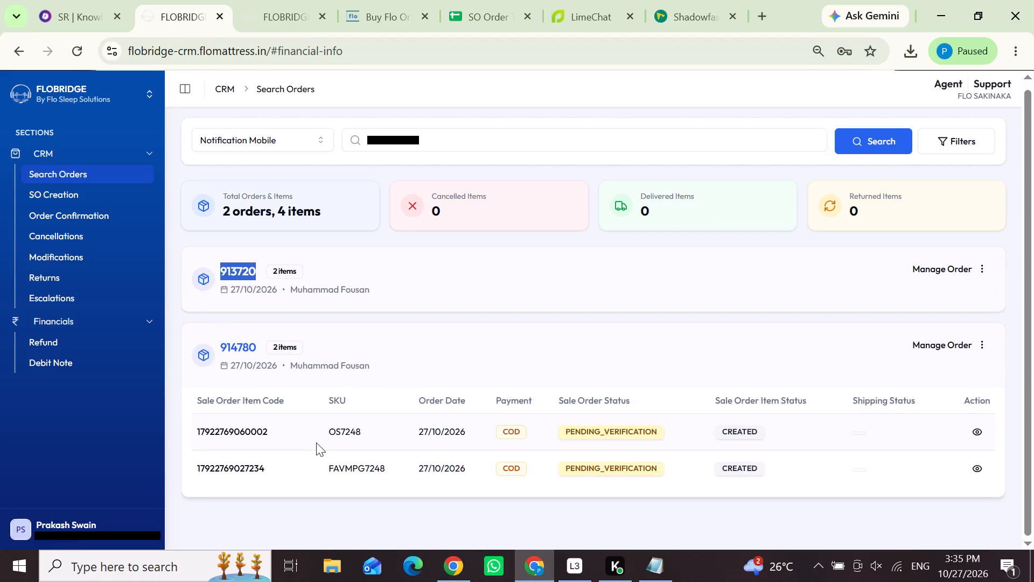
key("ctrl+c")
left_click(42, 15)
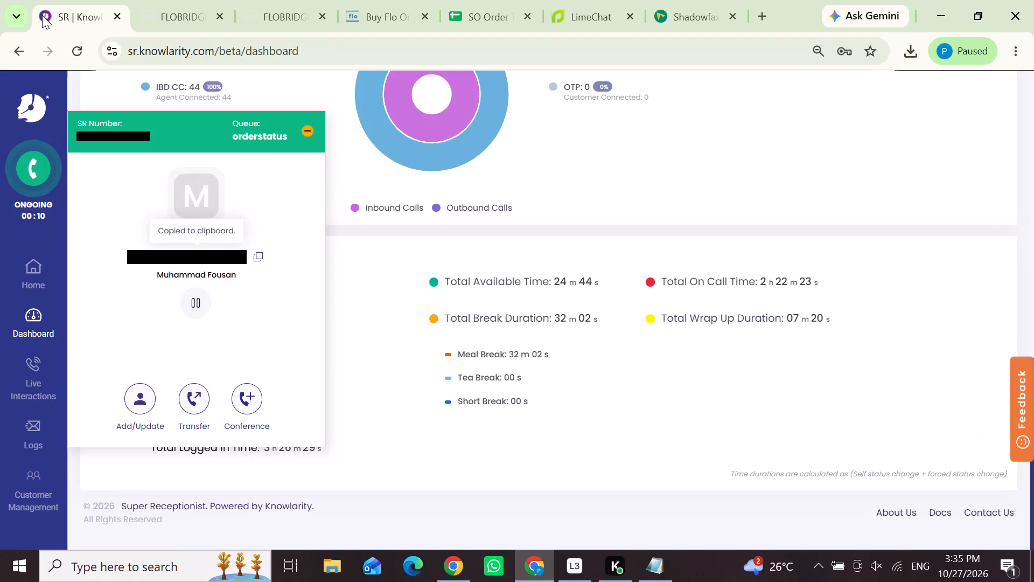
left_click(146, 397)
scroll(211, 306, "down", 1)
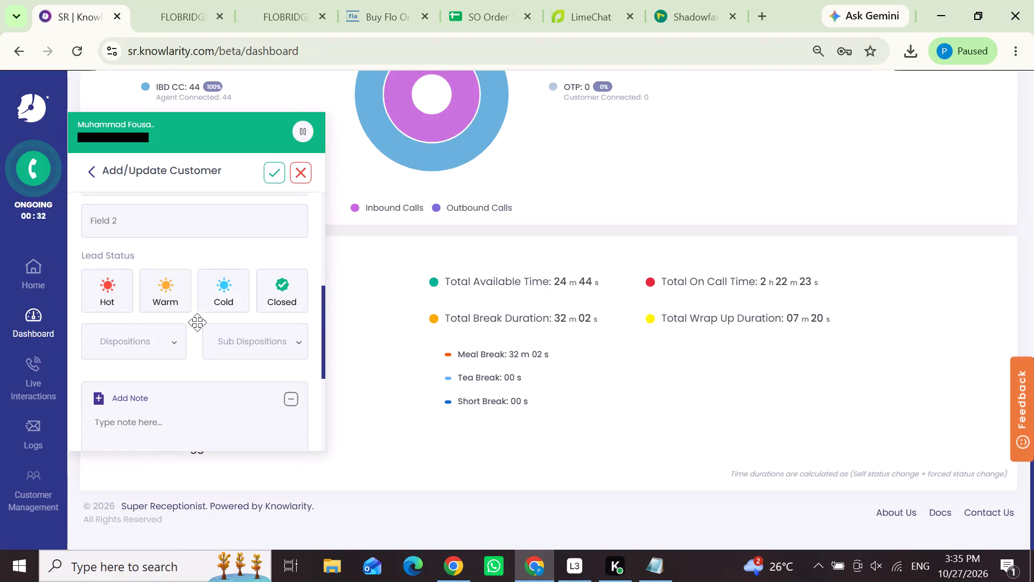
left_click(176, 343)
left_click_drag(178, 394, 178, 479)
double_click(138, 419)
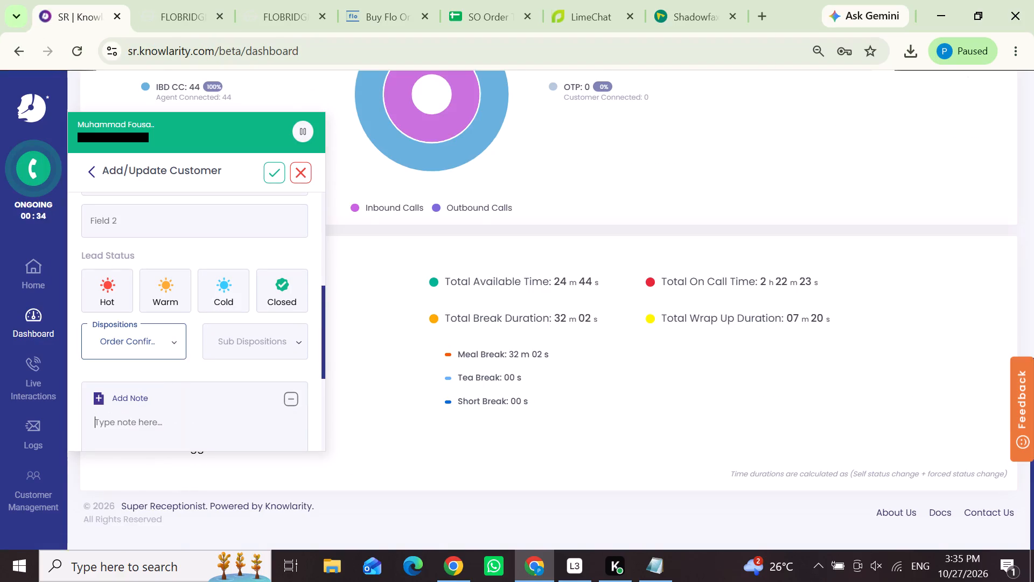
key("ctrl+v")
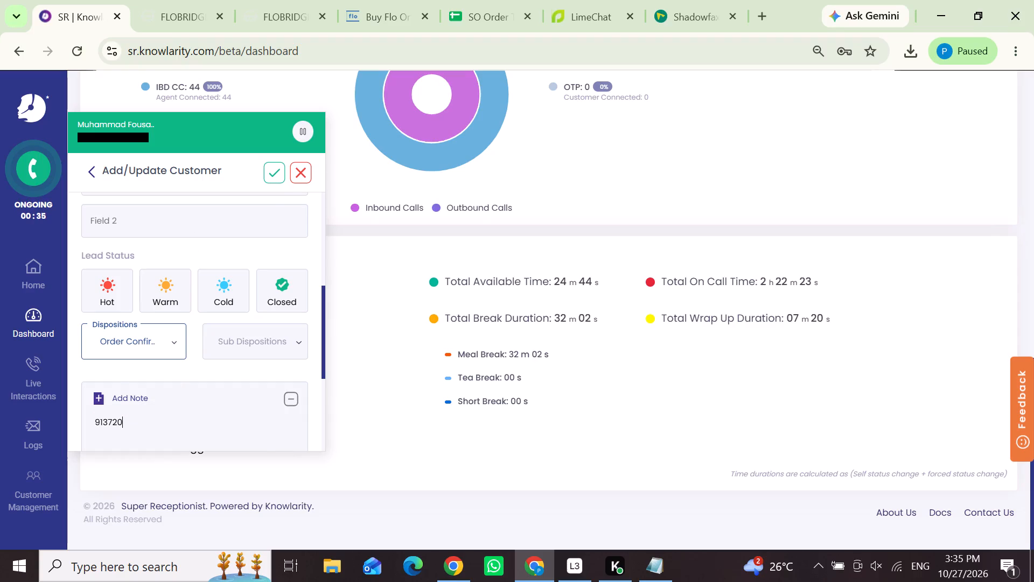
left_click(276, 179)
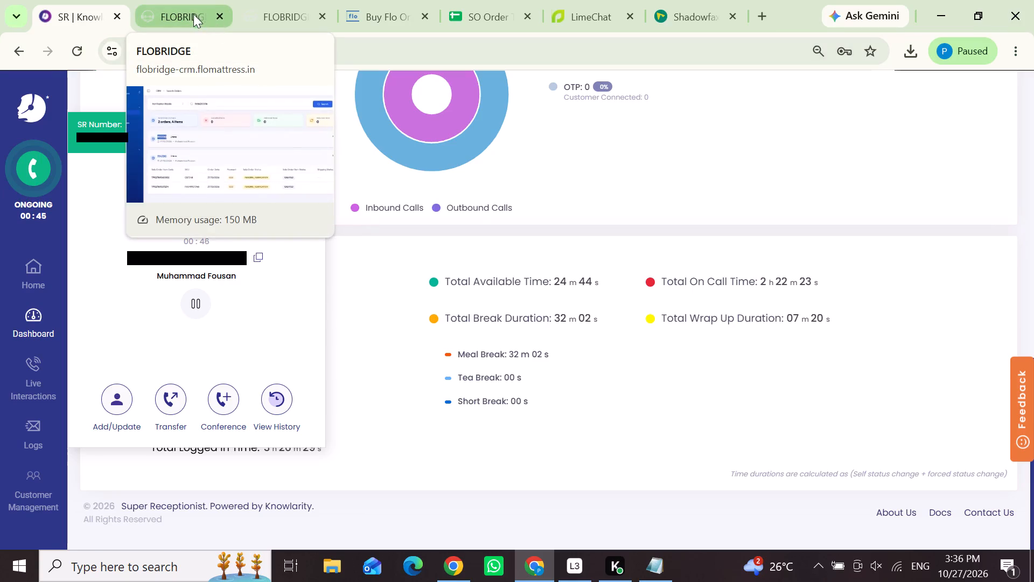
left_click(179, 9)
left_click(509, 287)
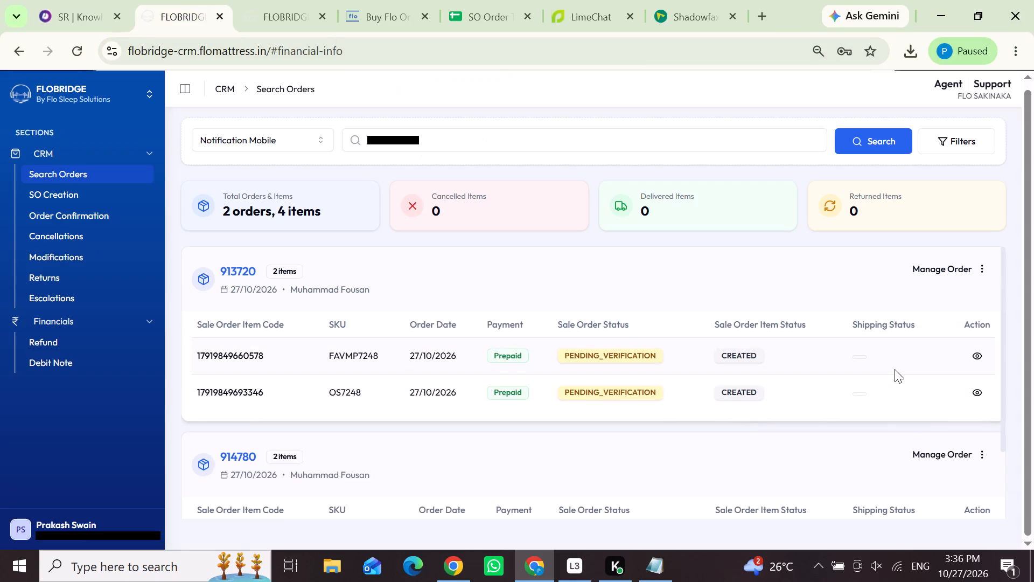
left_click(976, 390)
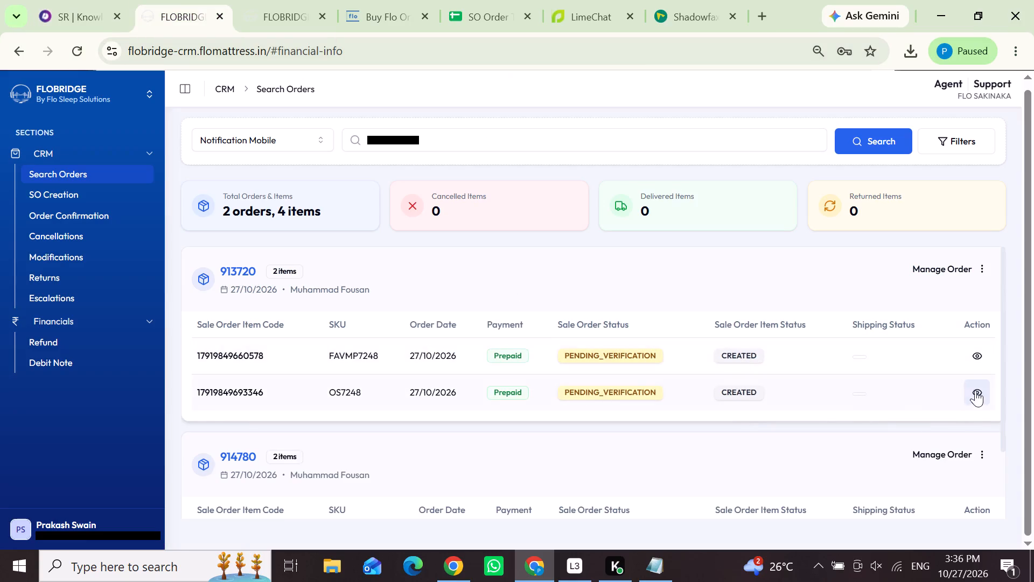
left_click(393, 289)
left_click(986, 391)
left_click(981, 352)
left_click(376, 294)
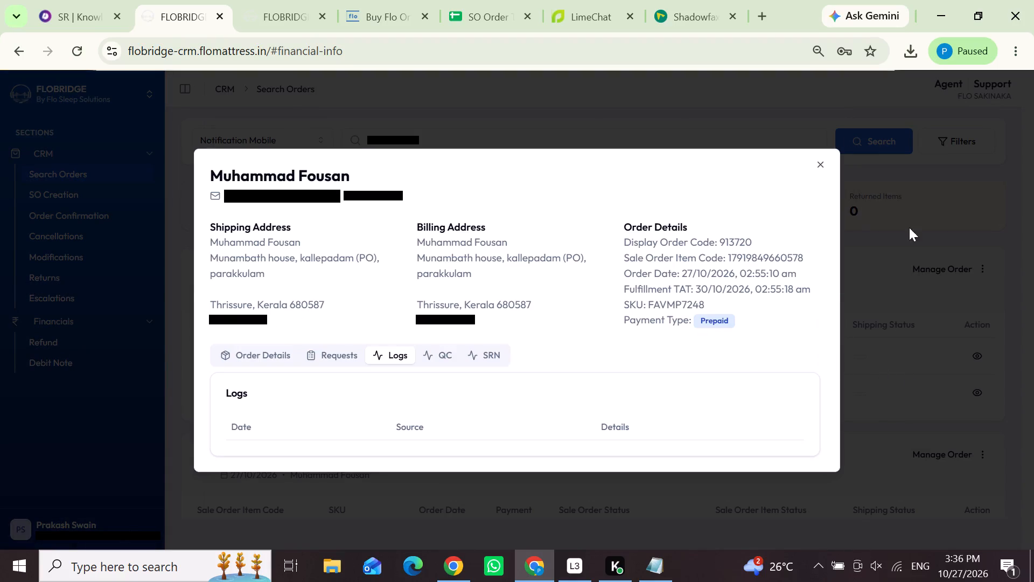
left_click(930, 286)
scroll(575, 315, "up", 1)
scroll(575, 315, "down", 1)
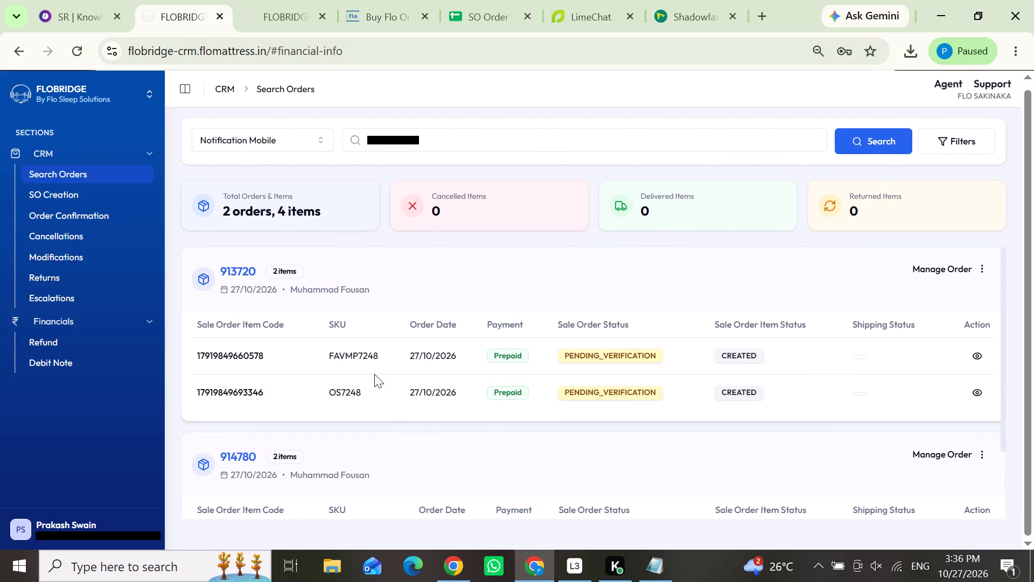
scroll(504, 467, "down", 3)
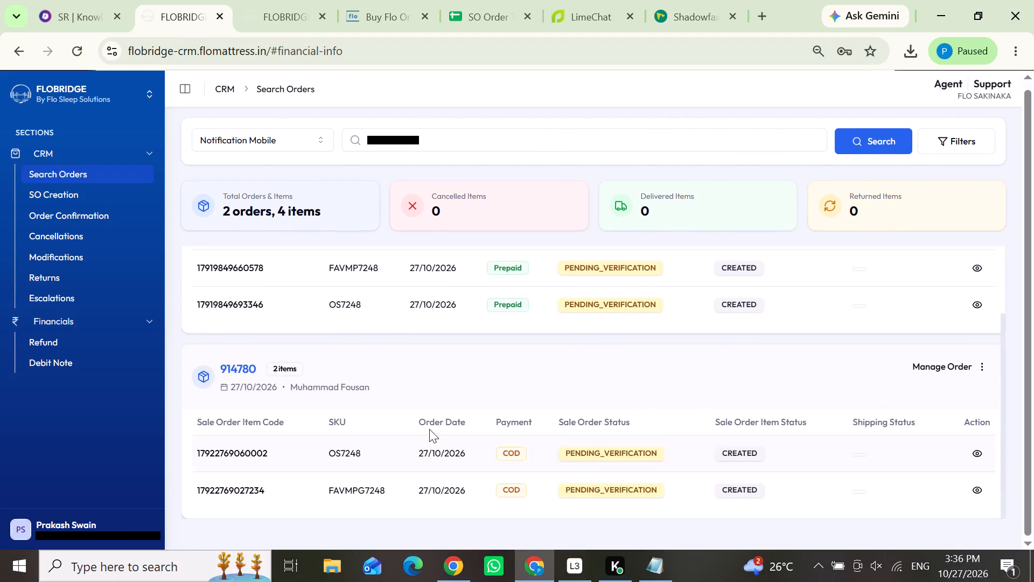
left_click(448, 369)
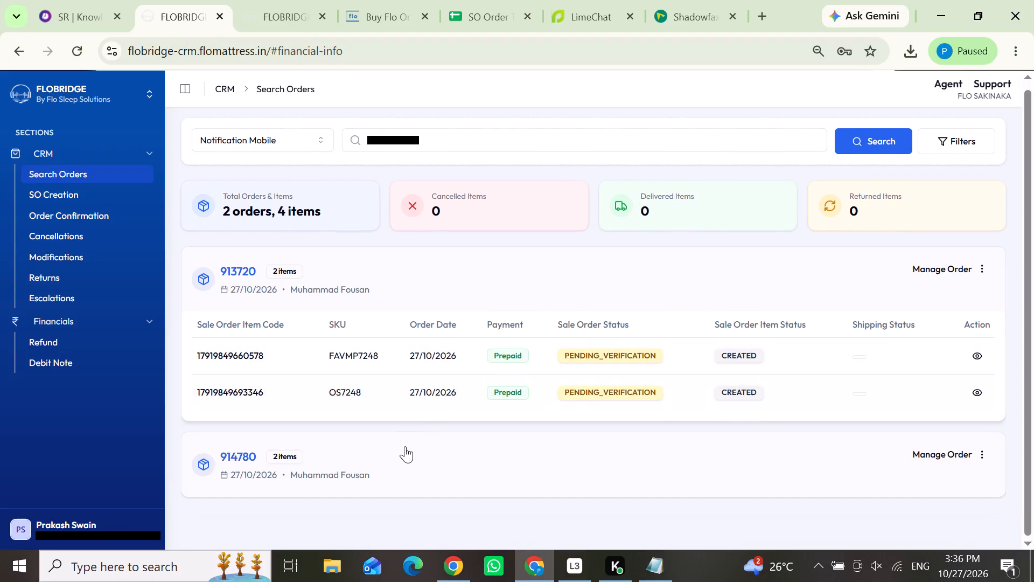
left_click(401, 452)
scroll(467, 426, "down", 1)
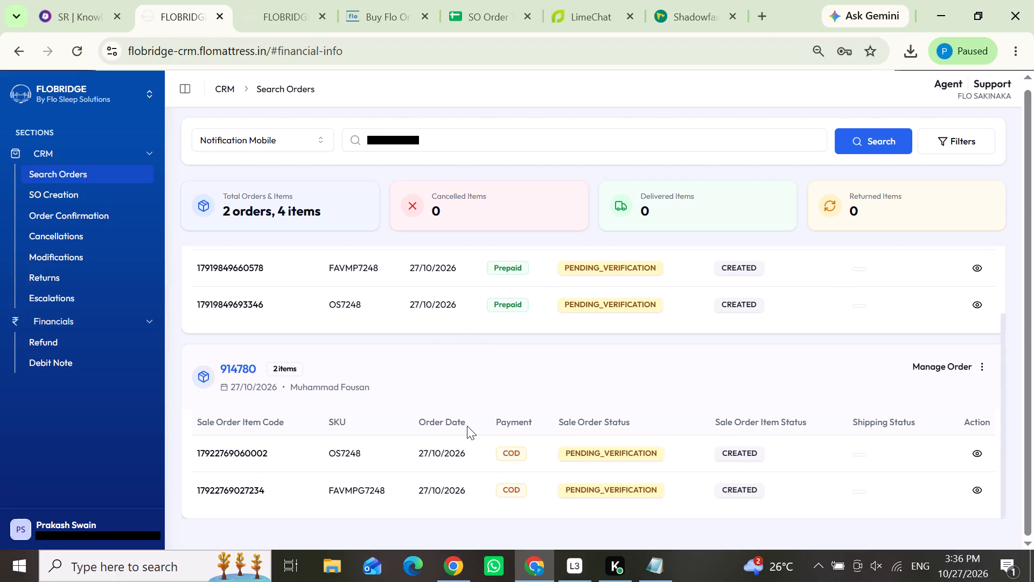
scroll(467, 426, "up", 1)
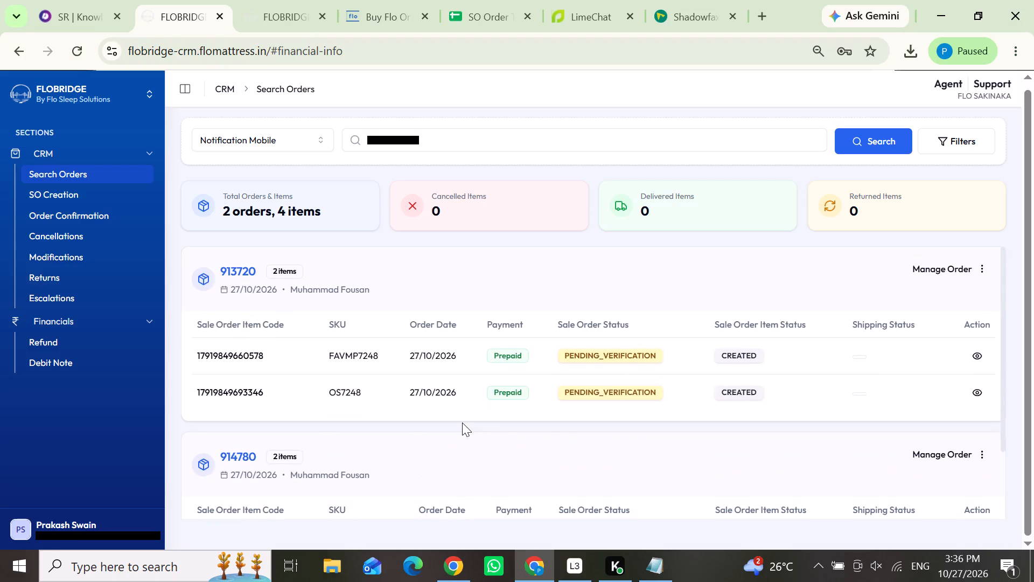
scroll(462, 422, "down", 6)
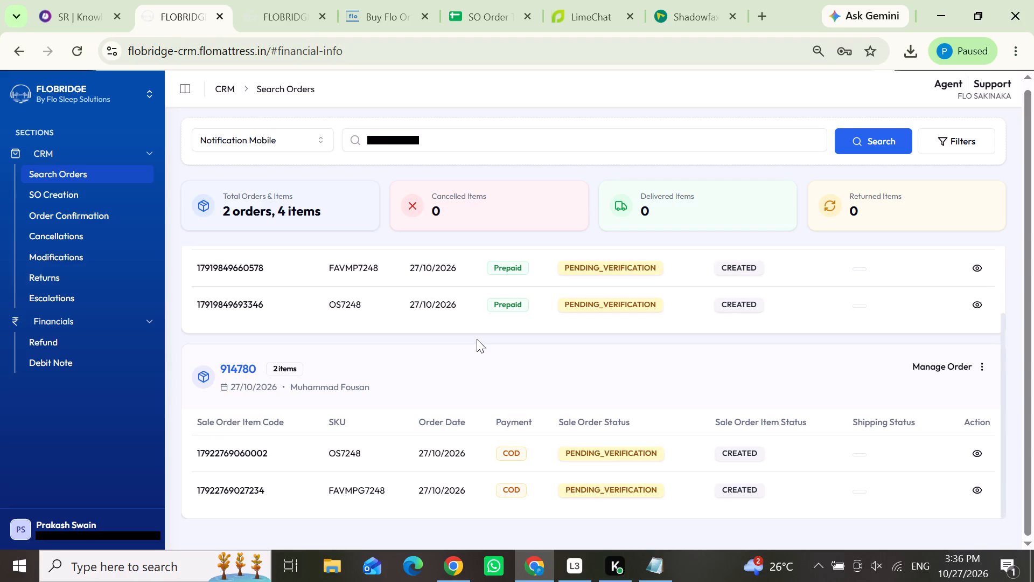
left_click(981, 306)
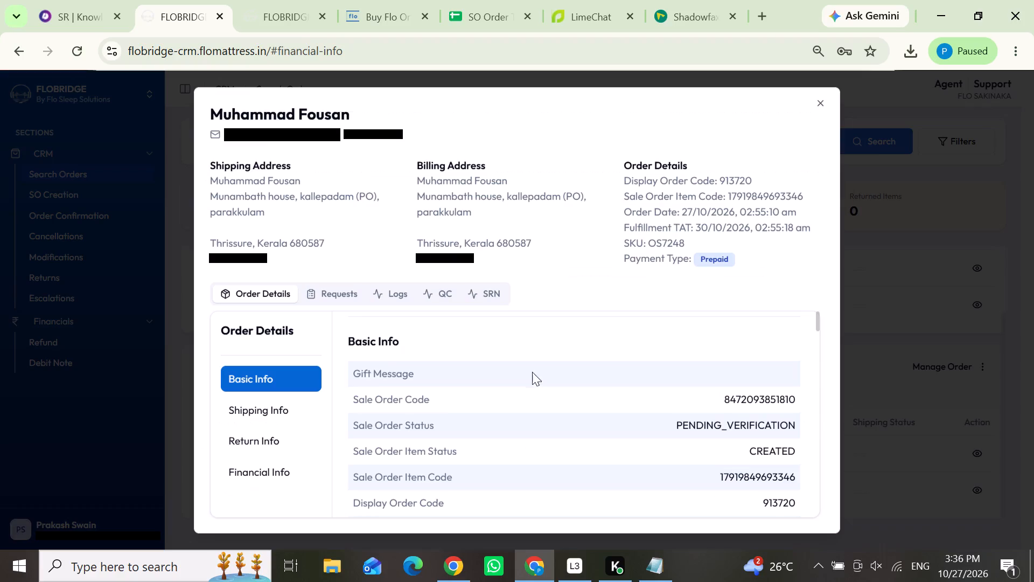
left_click(256, 469)
scroll(547, 411, "down", 3)
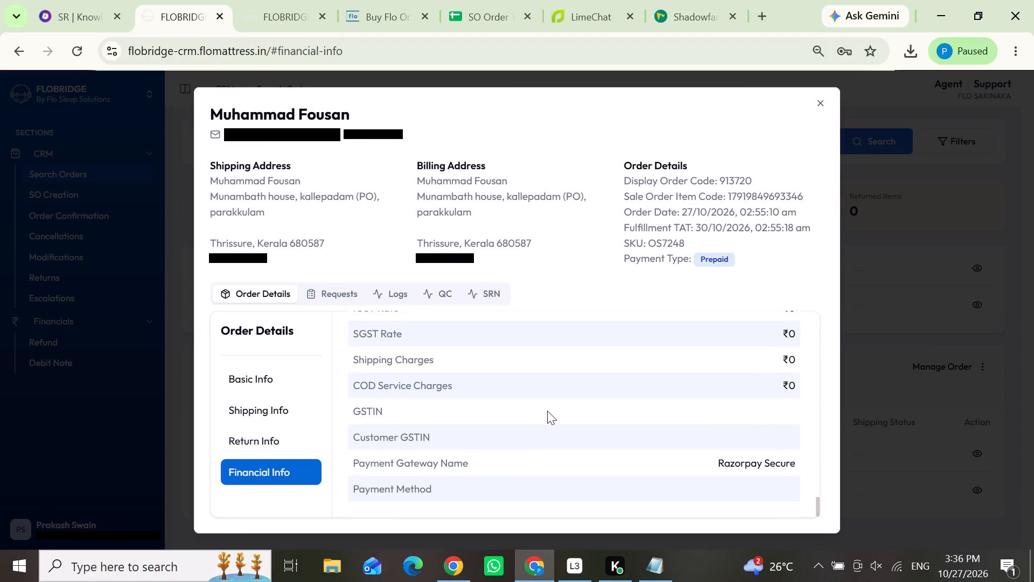
left_click(893, 411)
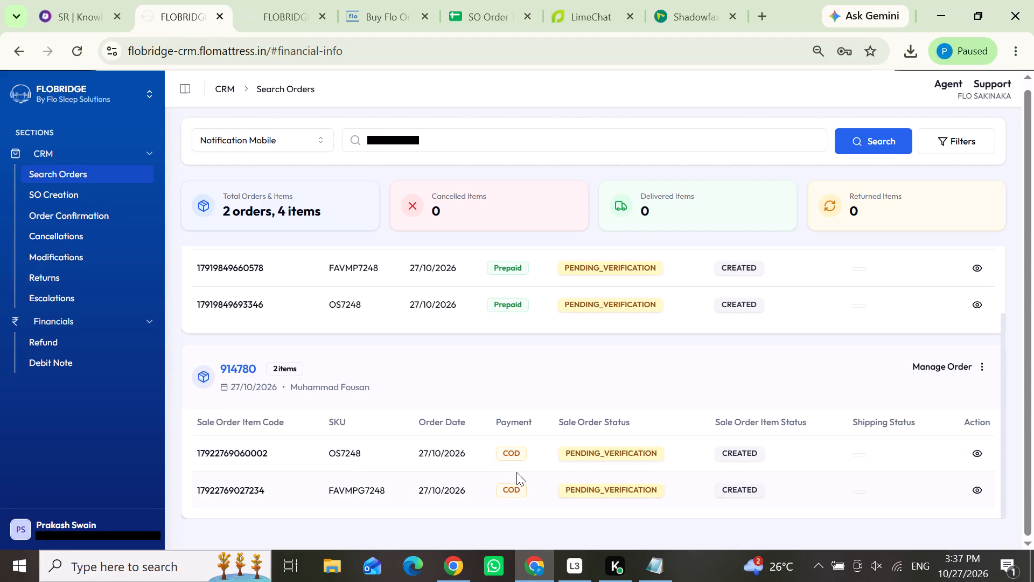
left_click(979, 303)
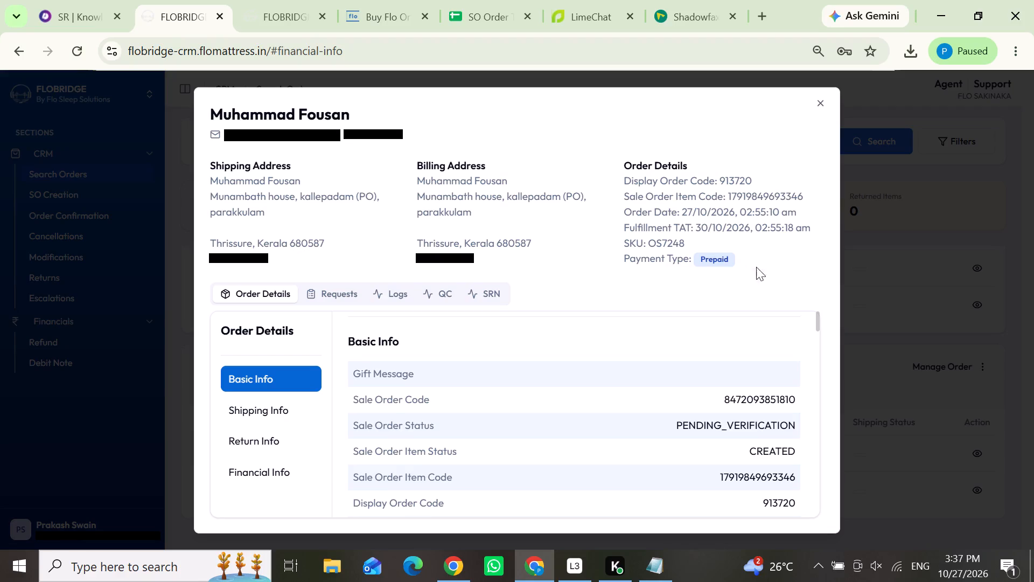
left_click(789, 268)
left_click(955, 467)
left_click(974, 450)
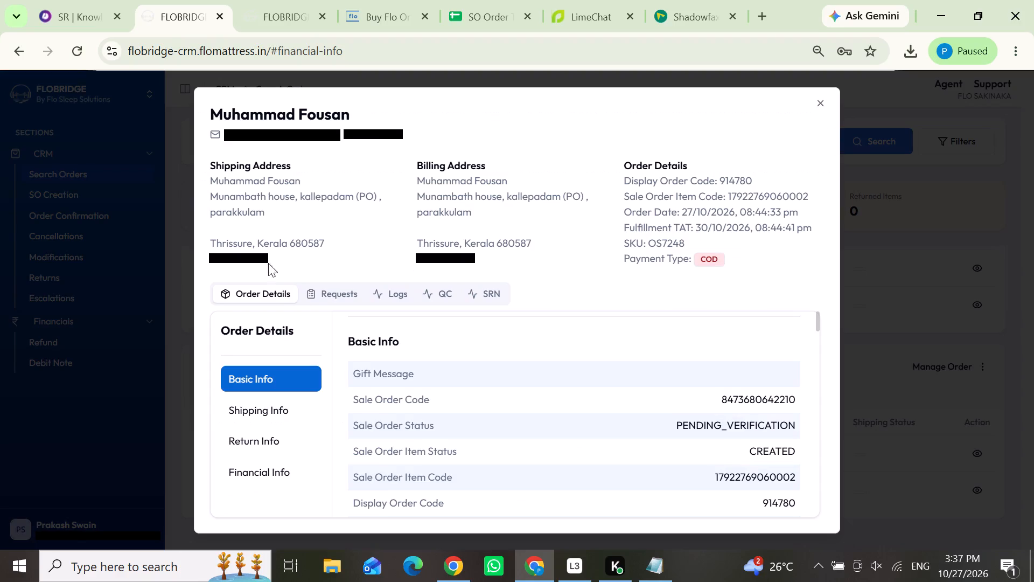
left_click(867, 268)
scroll(353, 317, "up", 1)
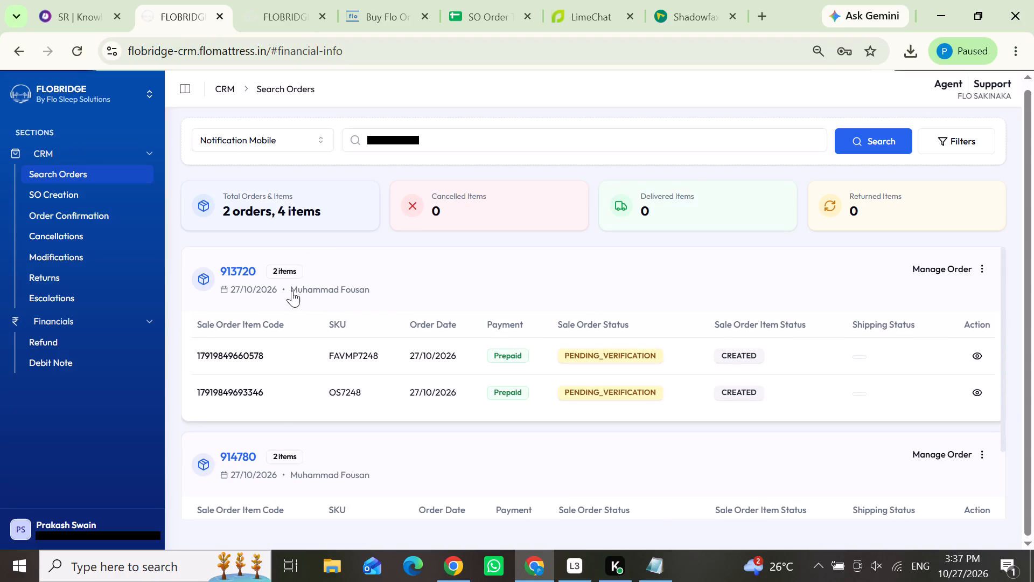
left_click(956, 265)
left_click(938, 321)
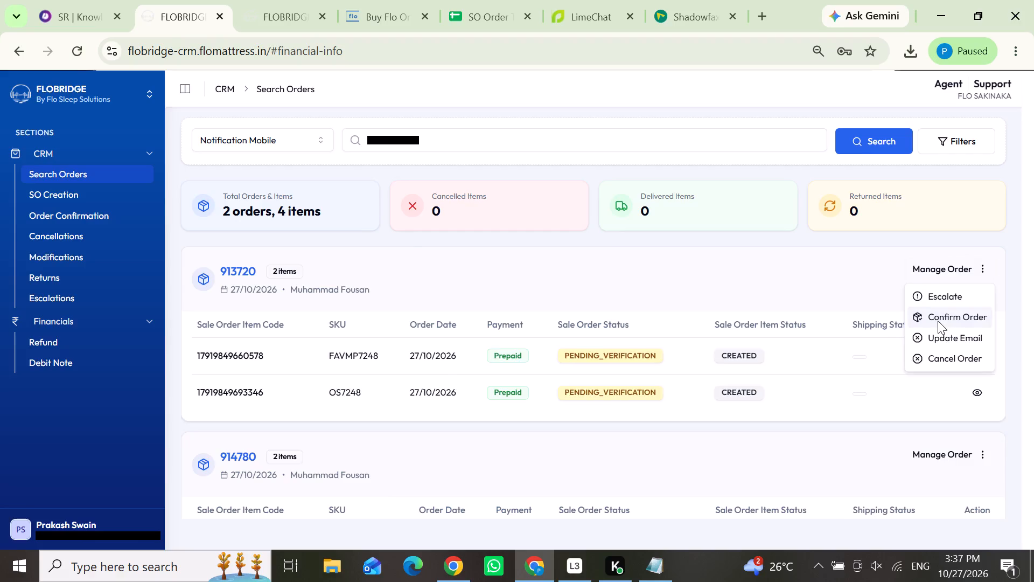
left_click(591, 479)
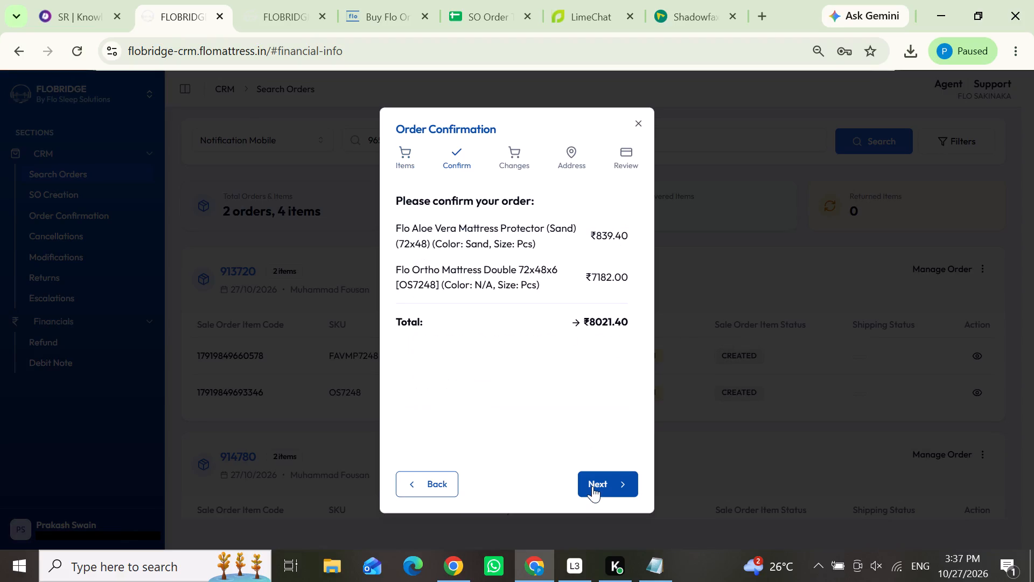
left_click(593, 486)
left_click(591, 476)
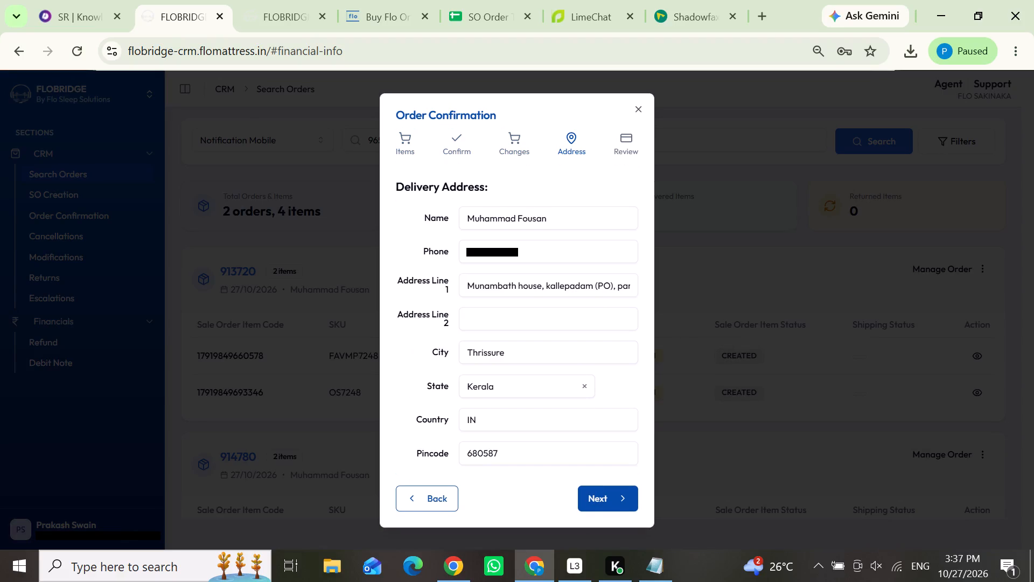
scroll(571, 368, "down", 3)
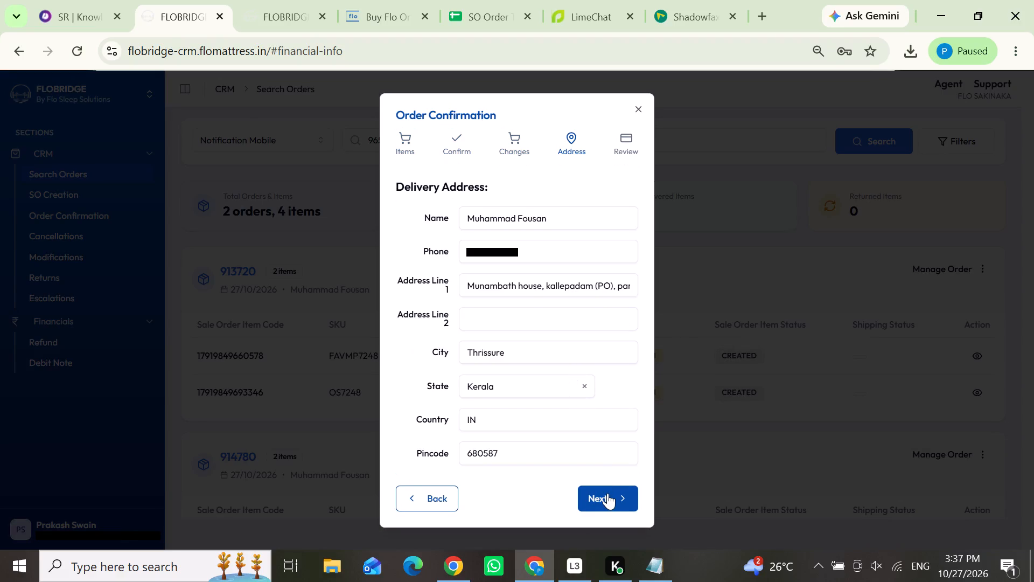
left_click(607, 493)
scroll(596, 356, "down", 3)
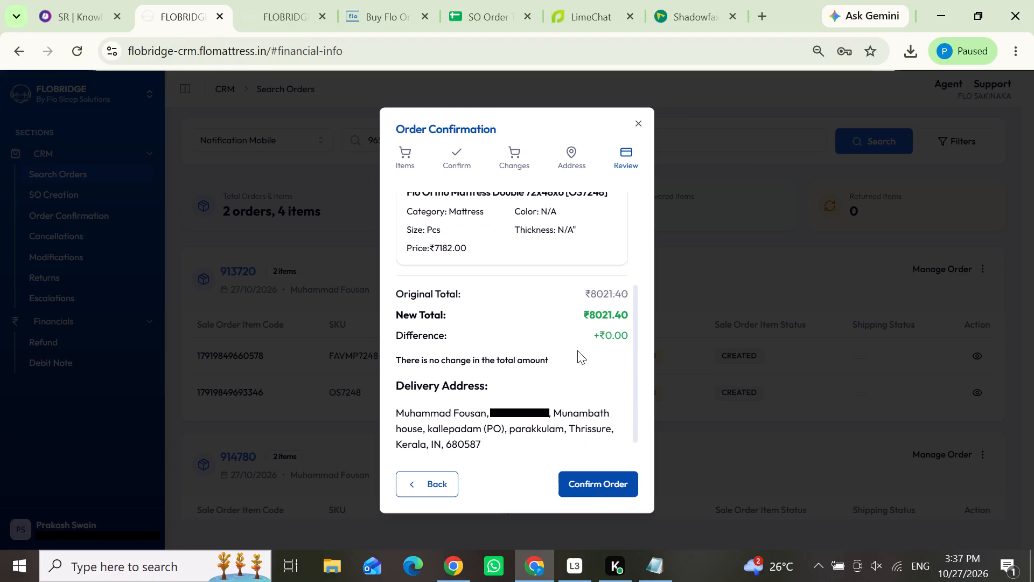
scroll(562, 320, "up", 1)
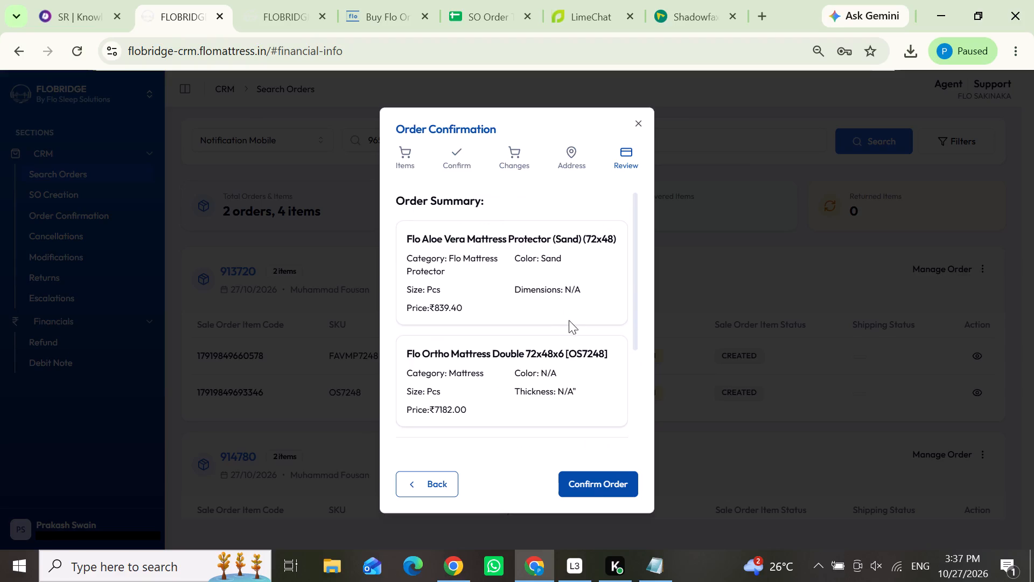
left_click_drag(636, 277, 634, 406)
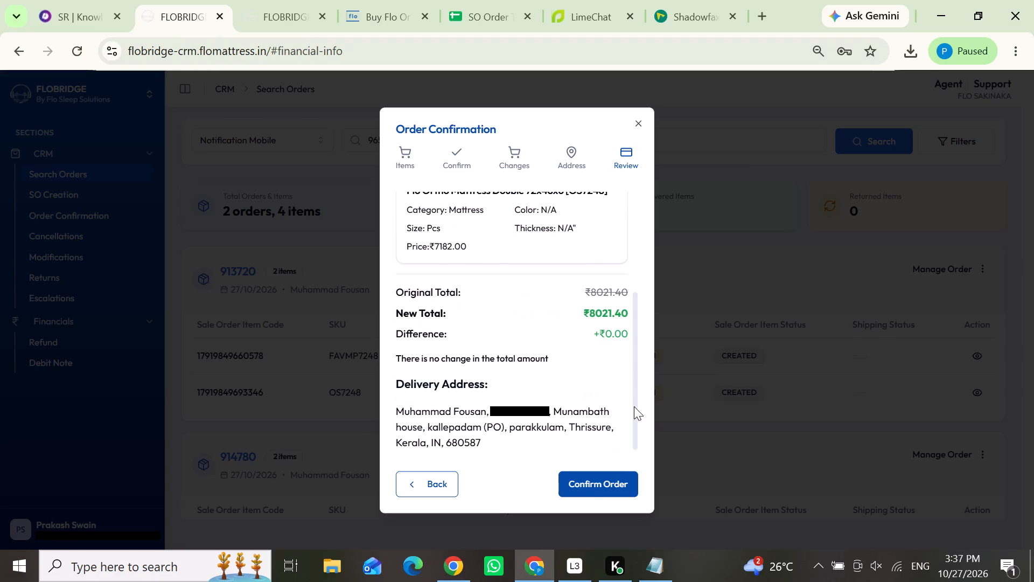
left_click_drag(627, 332, 610, 331)
left_click_drag(610, 331, 600, 329)
left_click_drag(600, 329, 549, 284)
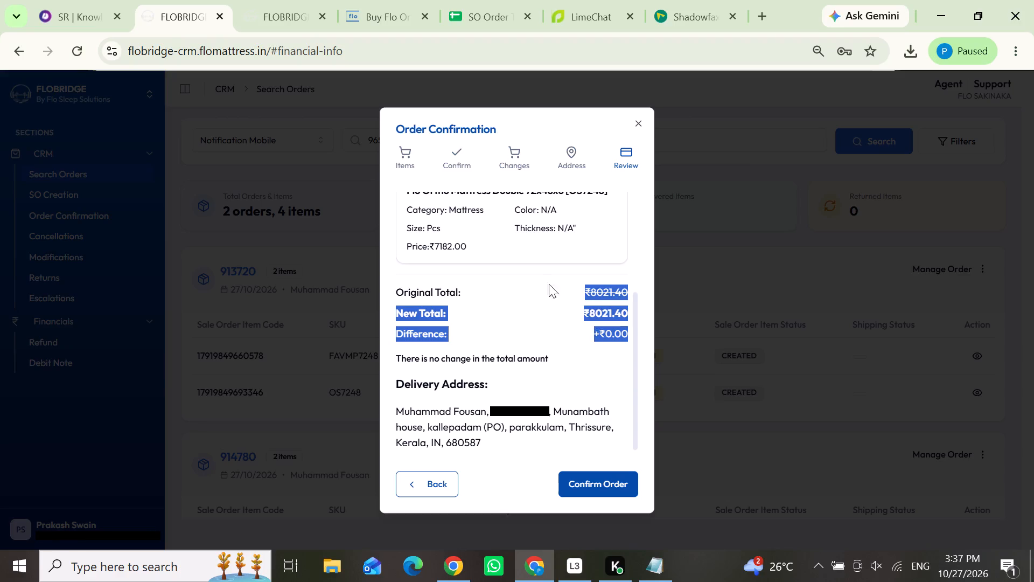
left_click_drag(549, 284, 387, 191)
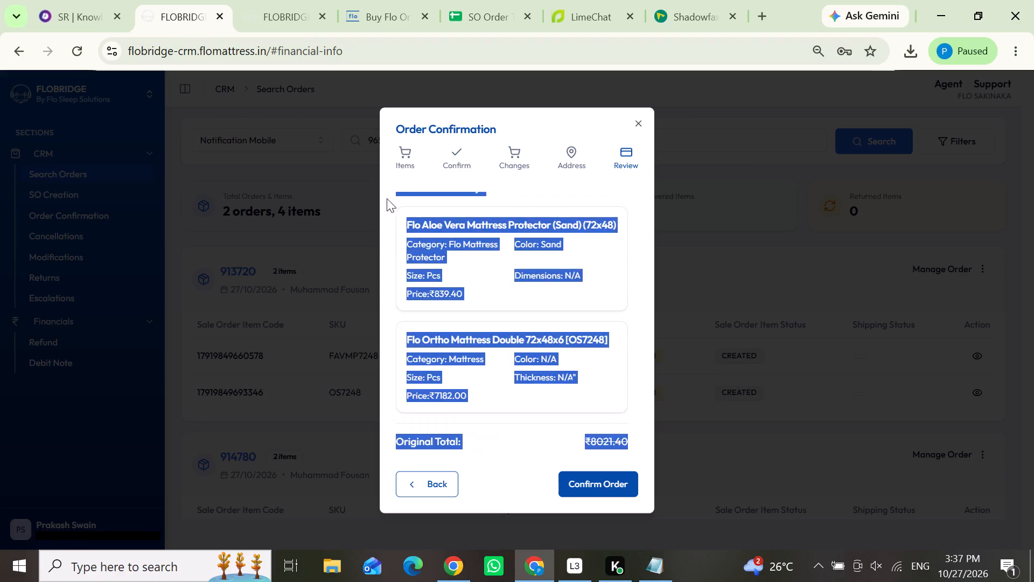
left_click(486, 262)
scroll(491, 227, "down", 4)
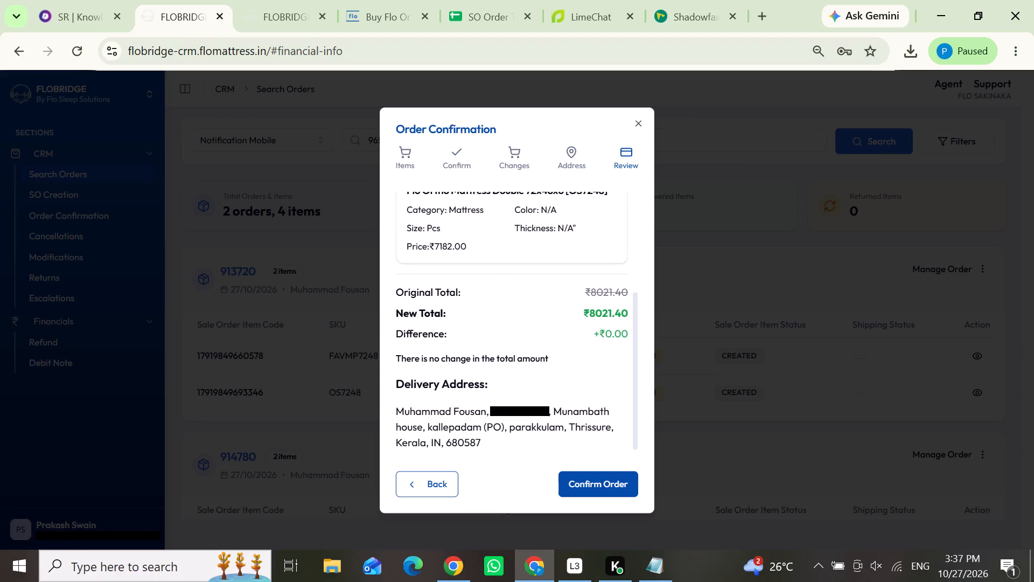
left_click_drag(589, 313, 633, 311)
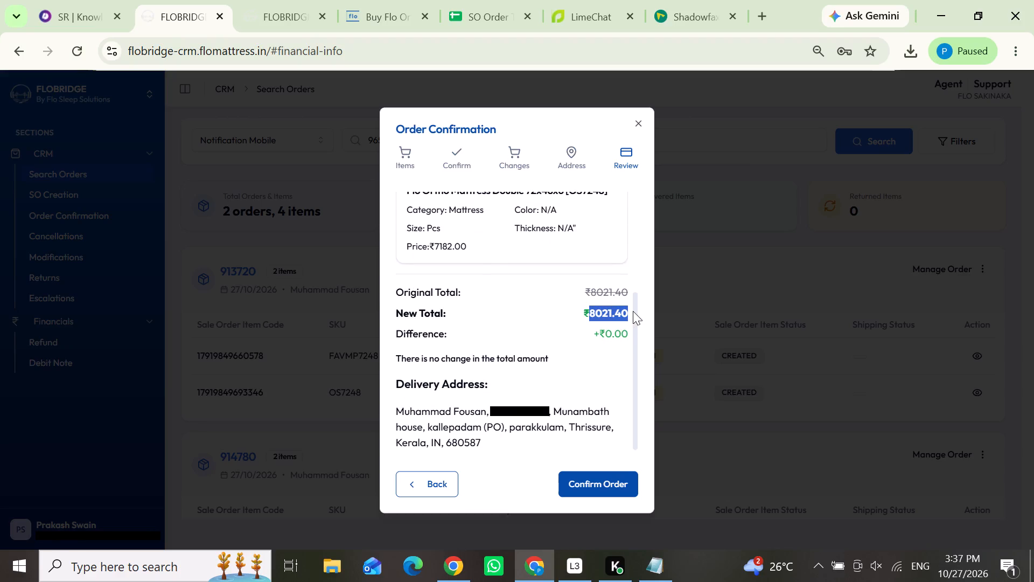
left_click_drag(633, 311, 444, 304)
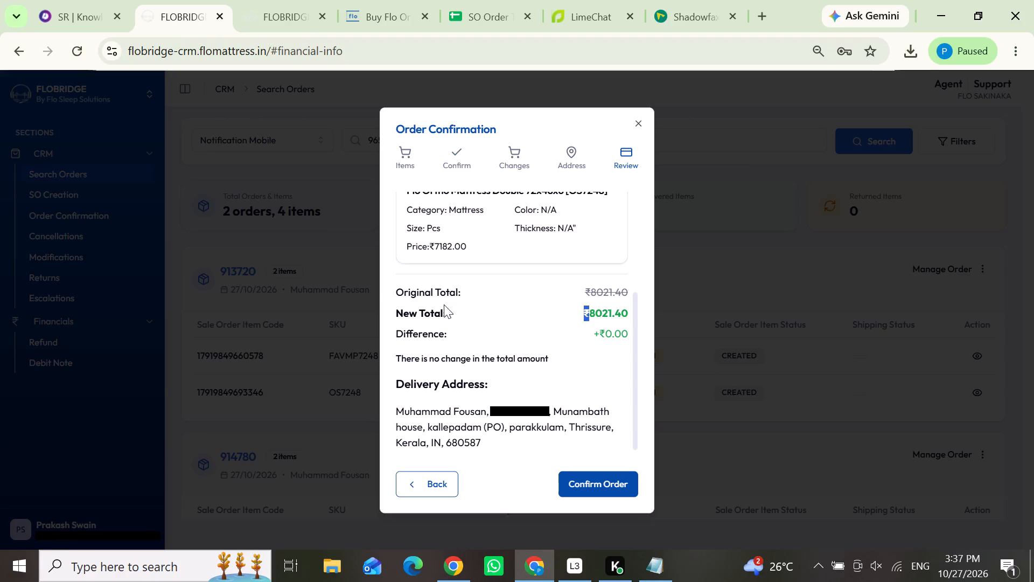
left_click_drag(444, 304, 395, 184)
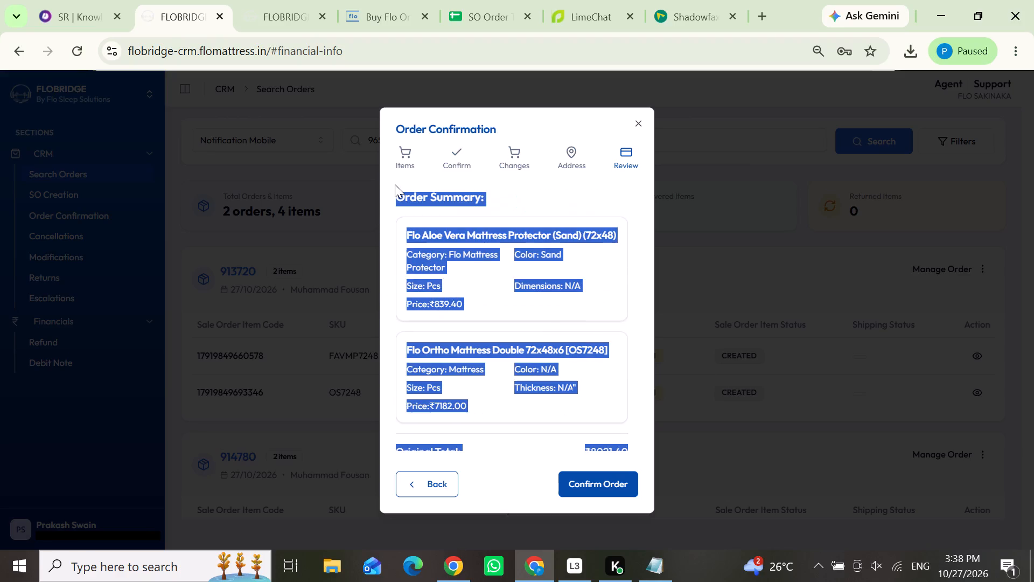
left_click_drag(395, 184, 415, 237)
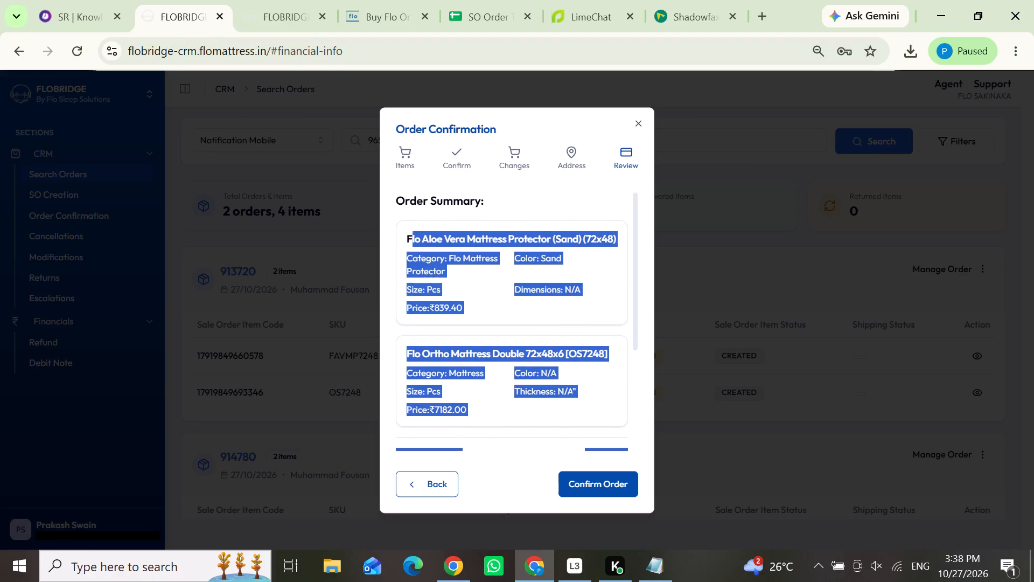
left_click_drag(415, 237, 591, 325)
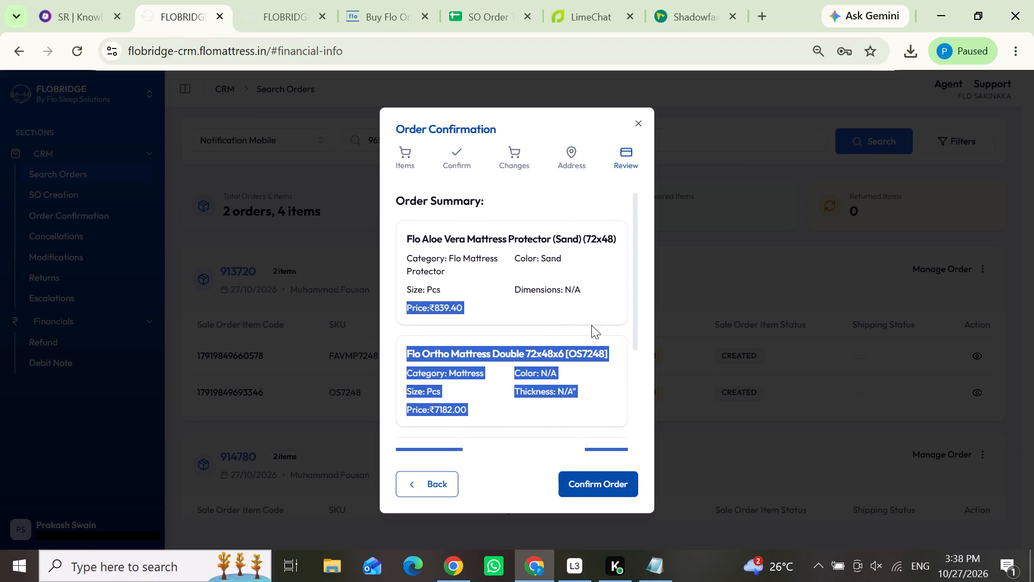
left_click_drag(591, 325, 591, 330)
left_click_drag(637, 323, 638, 452)
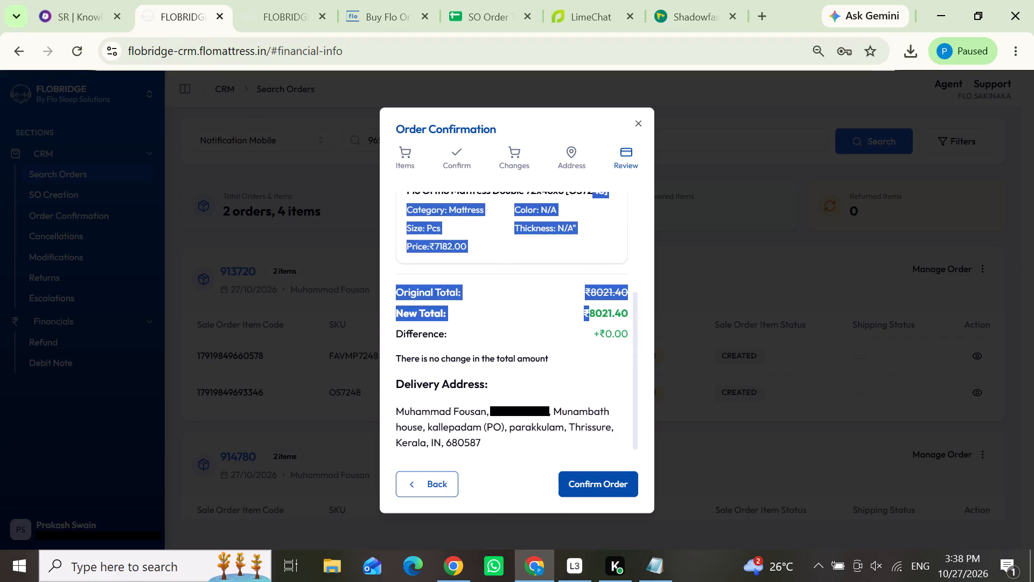
left_click(612, 425)
left_click(739, 416)
scroll(585, 426, "down", 3)
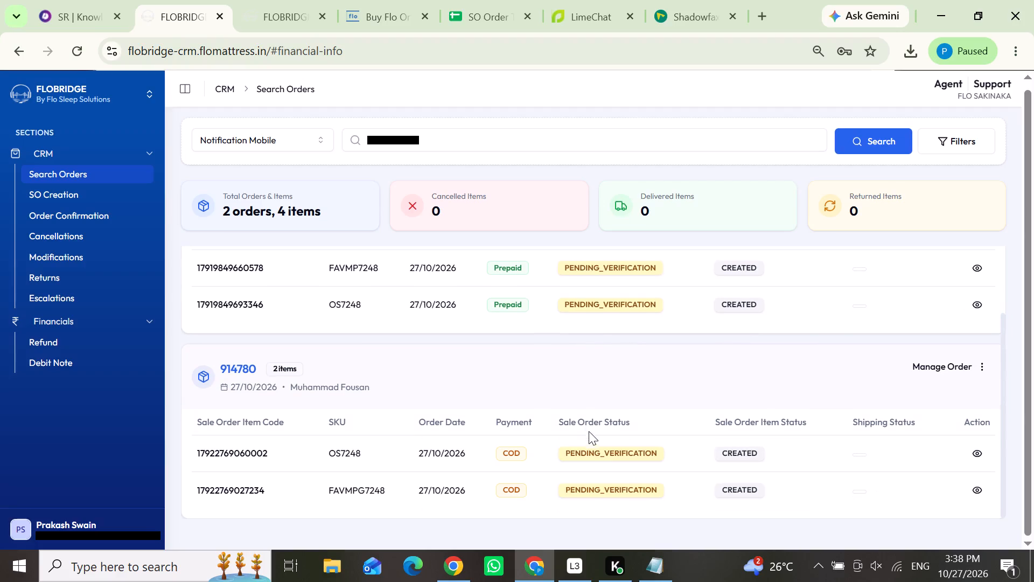
left_click_drag(683, 441, 544, 442)
left_click(541, 482)
left_click_drag(532, 451, 490, 449)
left_click(484, 475)
left_click_drag(537, 493, 498, 492)
left_click(491, 509)
left_click_drag(467, 454, 415, 451)
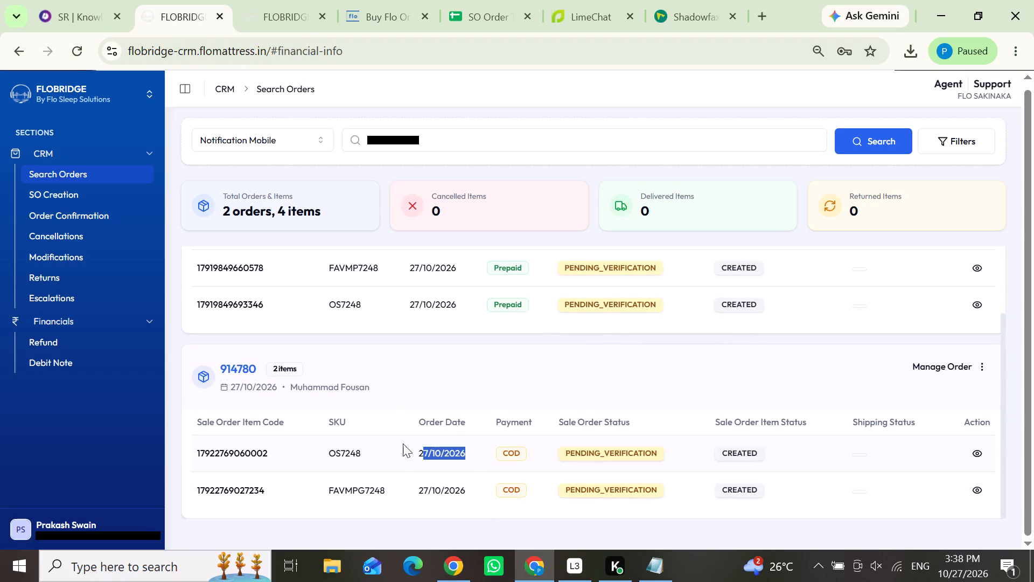
left_click(403, 338)
Check the cancelled items count for the caller's orders.
scroll(414, 340, "up", 2)
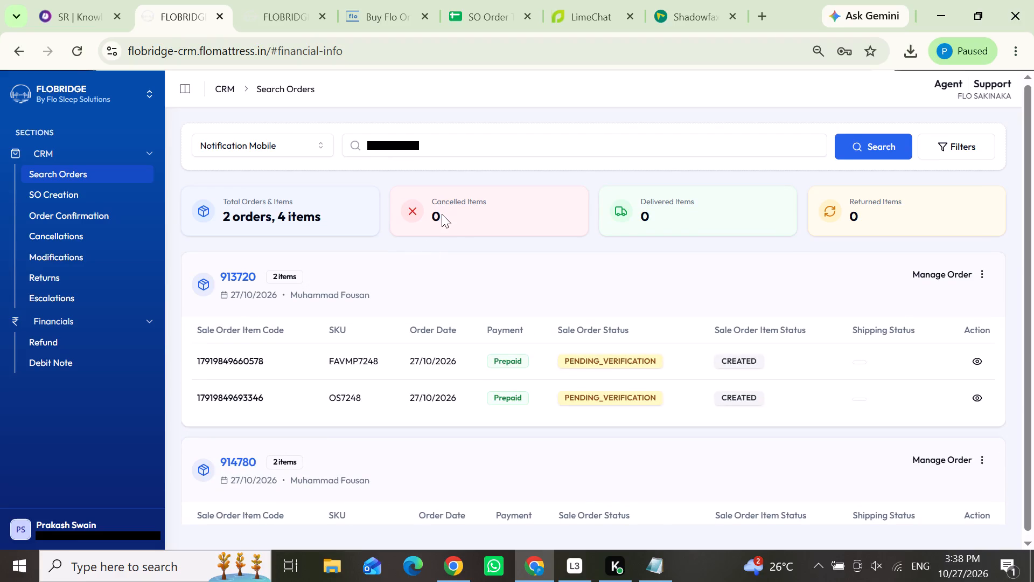
left_click_drag(442, 214, 430, 215)
left_click(511, 250)
left_click_drag(505, 202, 430, 202)
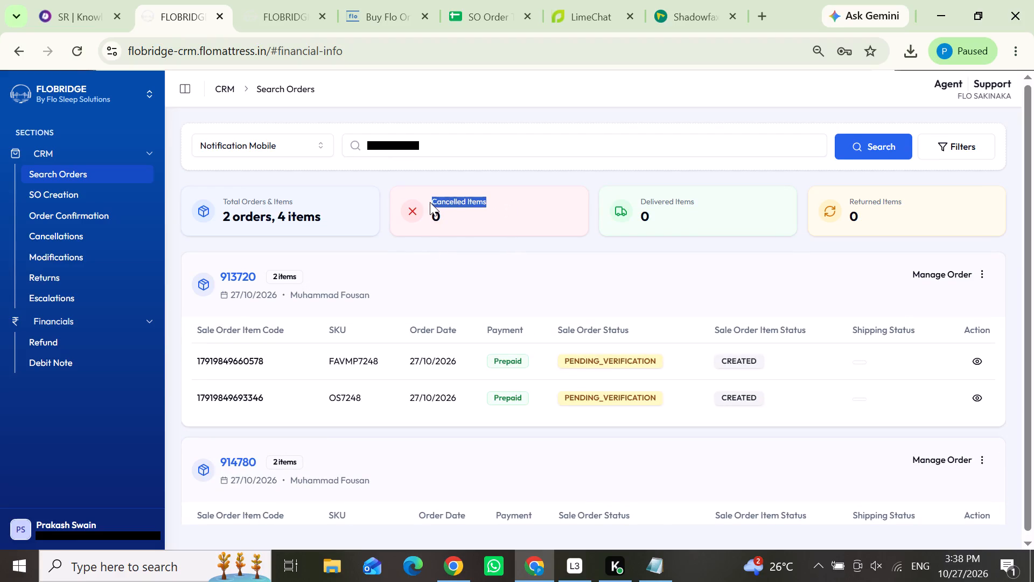
left_click_drag(430, 202, 424, 202)
left_click(420, 244)
double_click(459, 204)
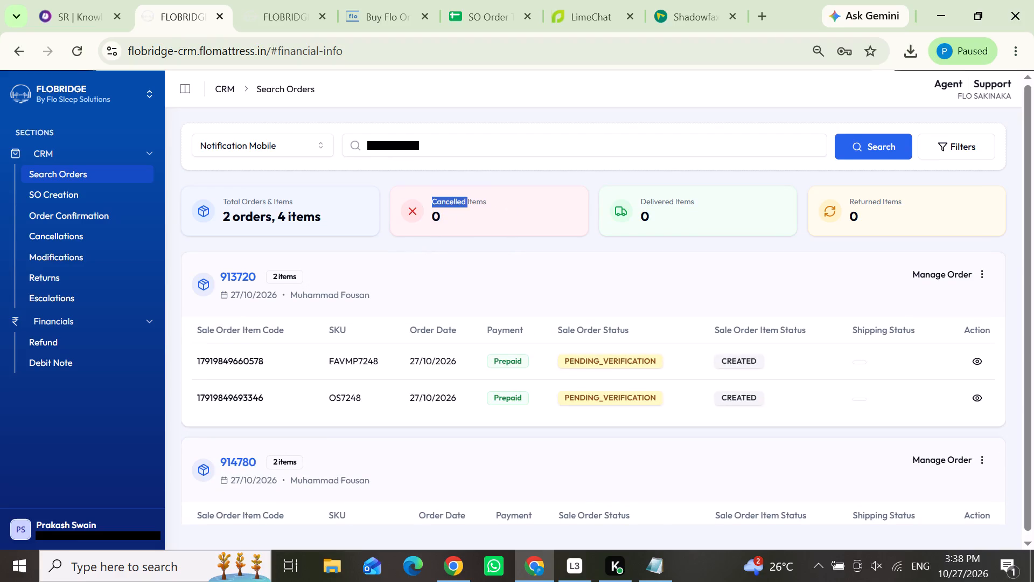
double_click(481, 202)
double_click(452, 203)
double_click(476, 203)
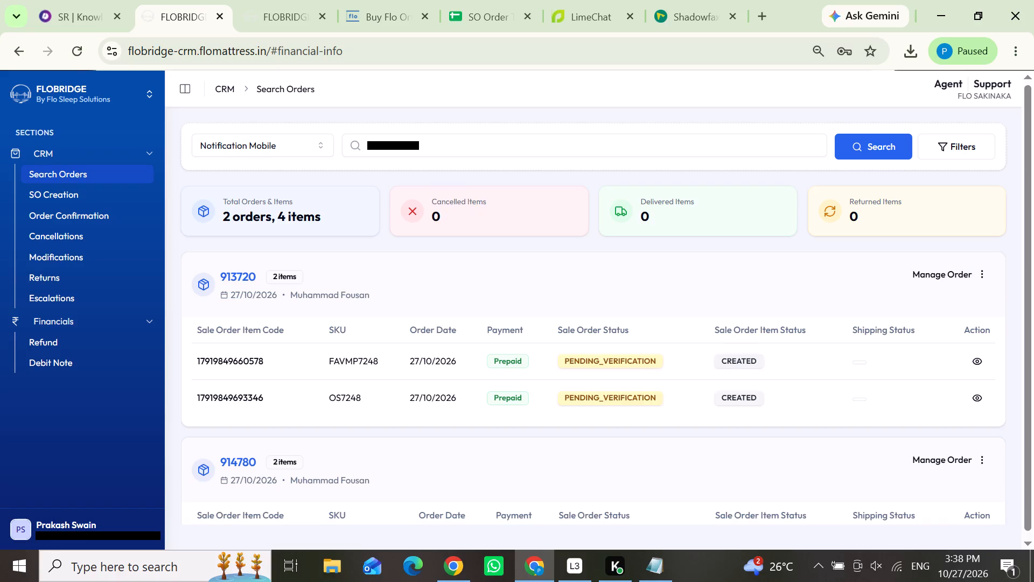
double_click(453, 203)
double_click(479, 203)
double_click(453, 200)
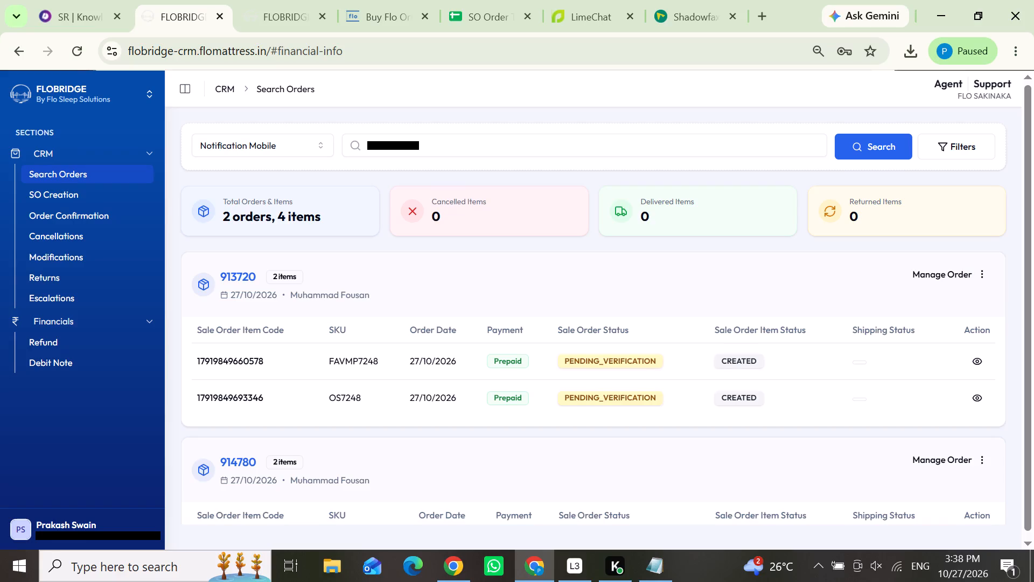
double_click(474, 199)
left_click(451, 199)
scroll(465, 267, "down", 5)
left_click(396, 372)
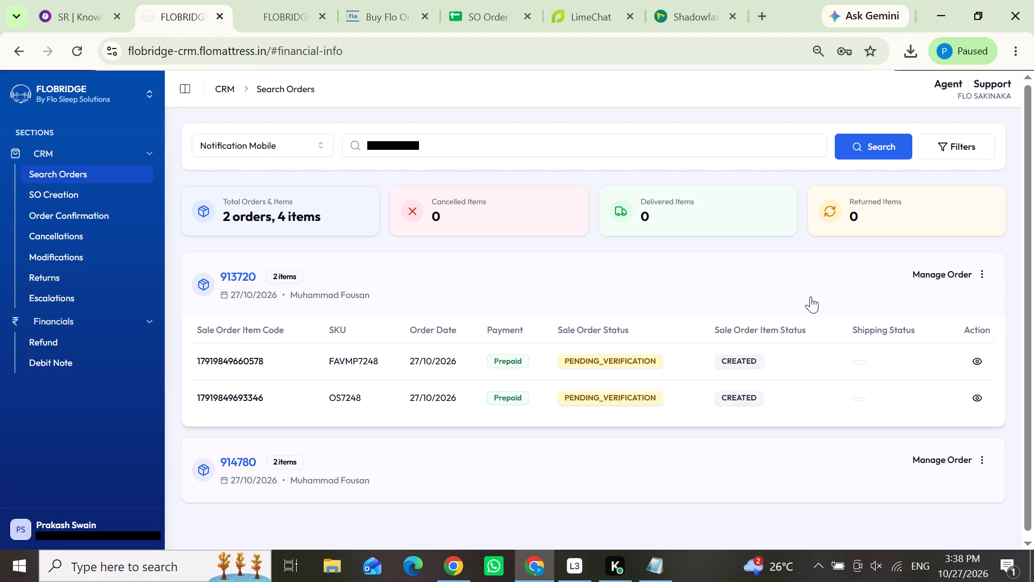
left_click(554, 461)
scroll(587, 441, "down", 2)
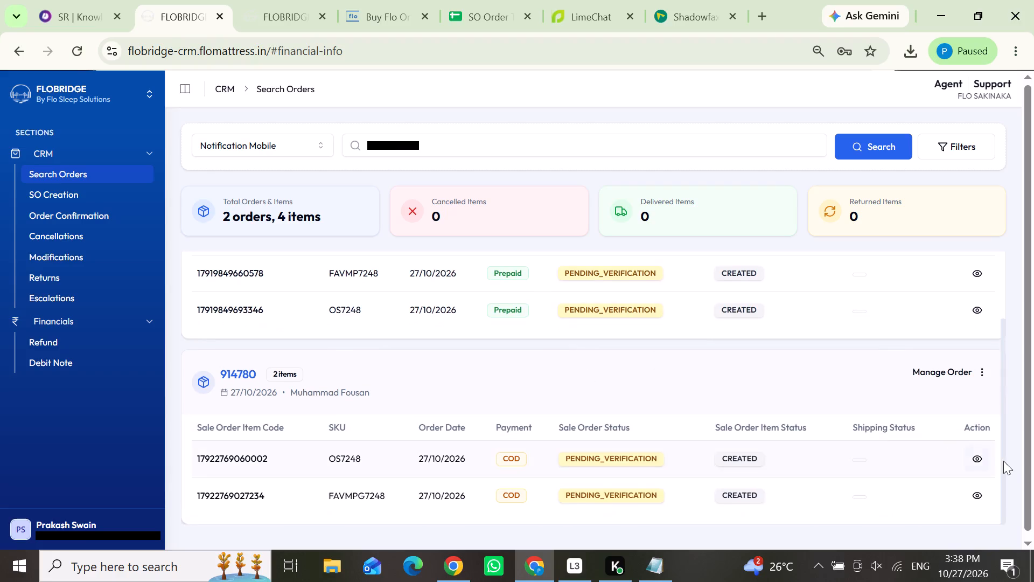
left_click_drag(1004, 462, 995, 503)
left_click_drag(467, 459, 390, 455)
left_click(390, 491)
left_click_drag(400, 490, 310, 483)
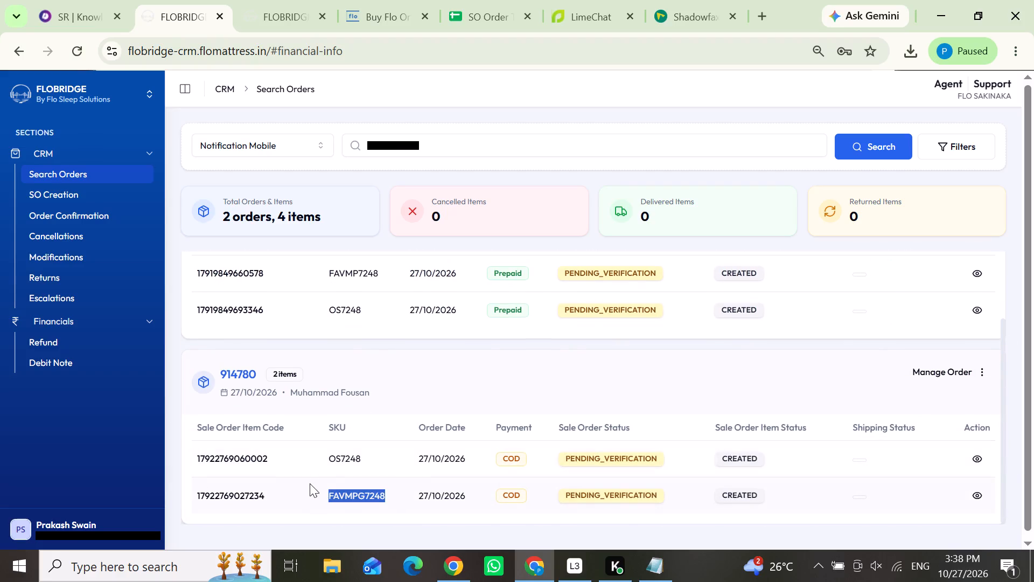
left_click(310, 485)
left_click(376, 455)
left_click_drag(373, 455, 308, 450)
left_click(310, 468)
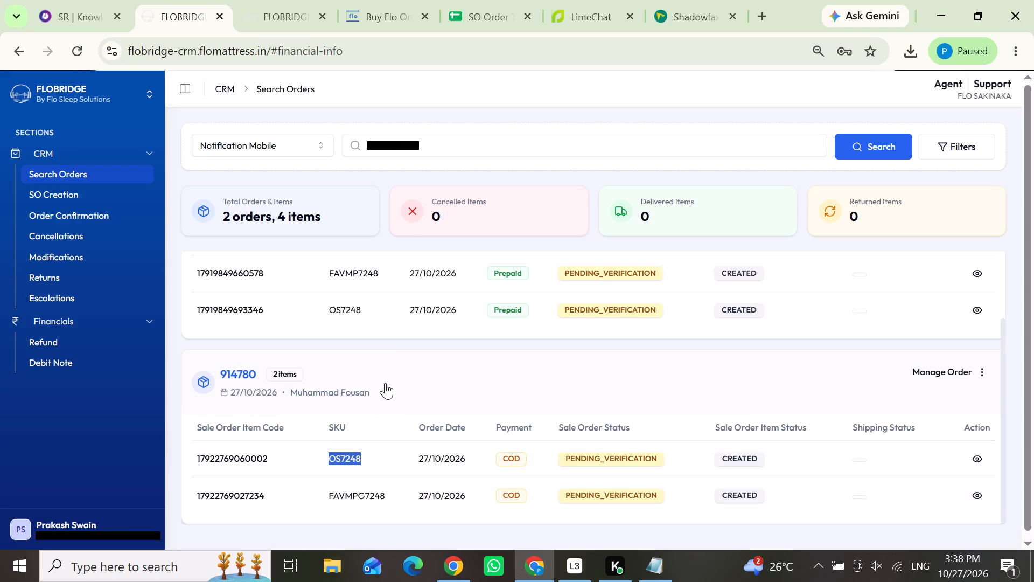
left_click(385, 383)
left_click(972, 391)
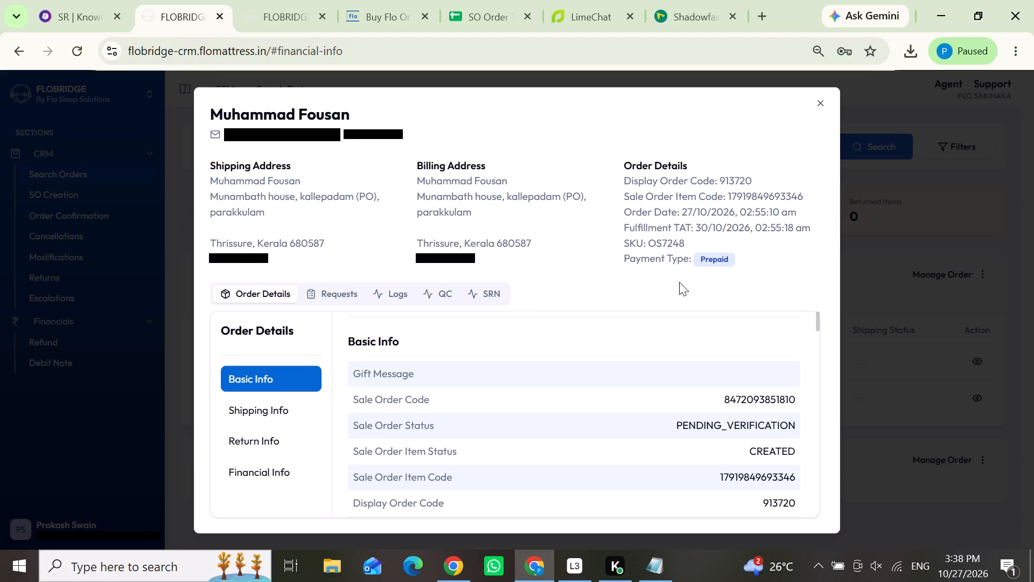
left_click(931, 279)
left_click(570, 470)
scroll(572, 452, "down", 4)
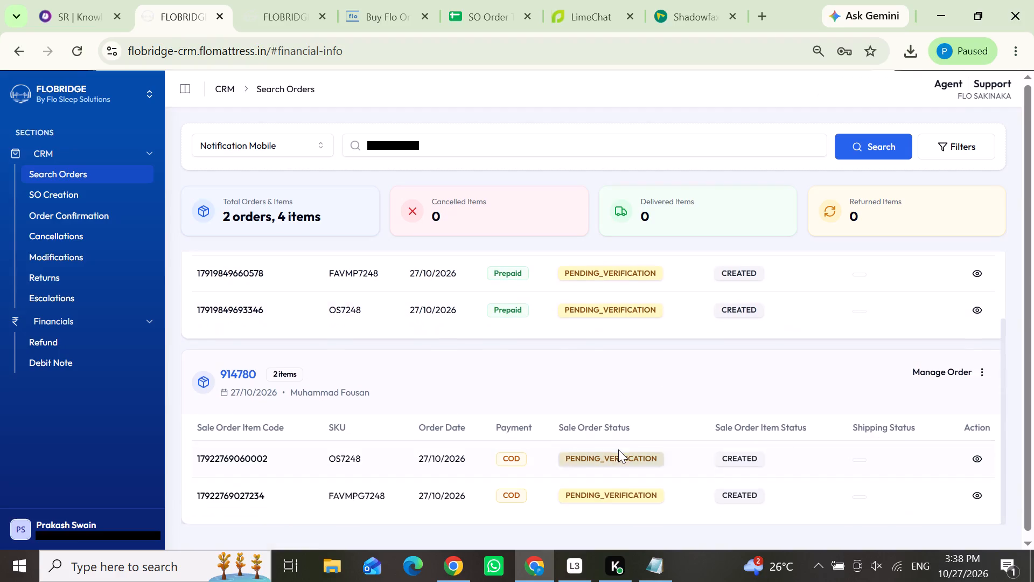
left_click(980, 367)
left_click(918, 418)
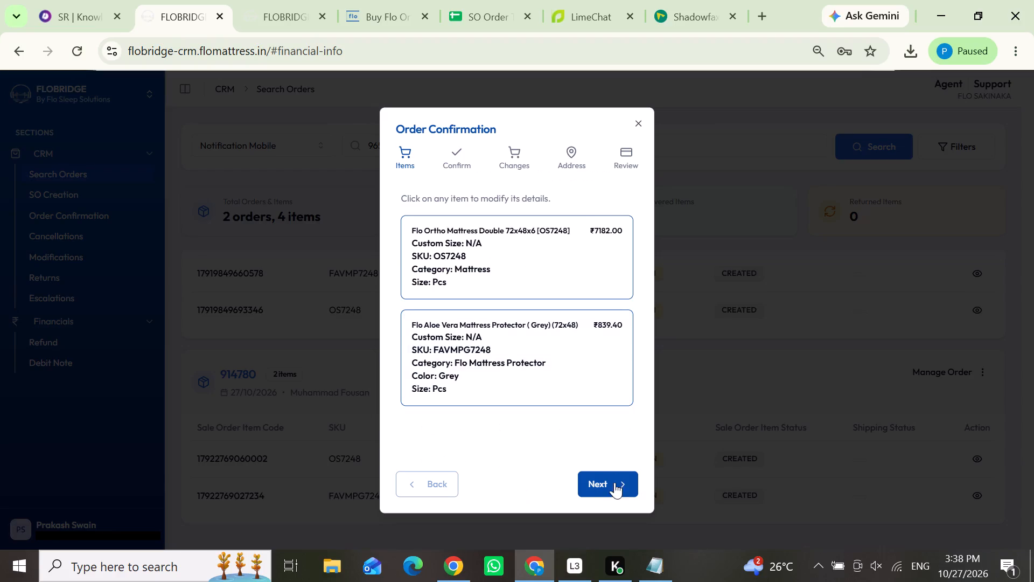
left_click(612, 486)
left_click(607, 487)
left_click(598, 488)
left_click(750, 391)
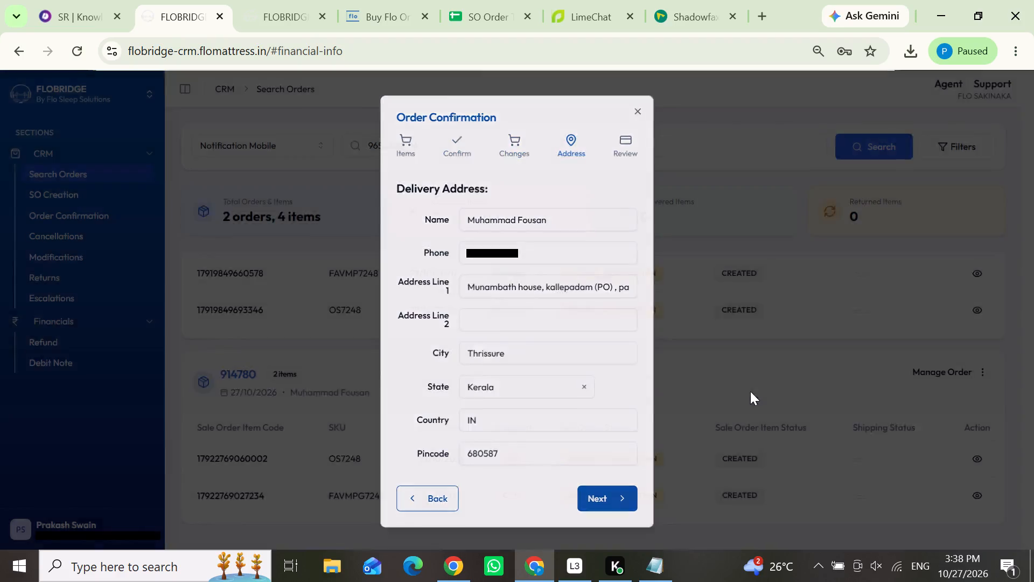
left_click(986, 453)
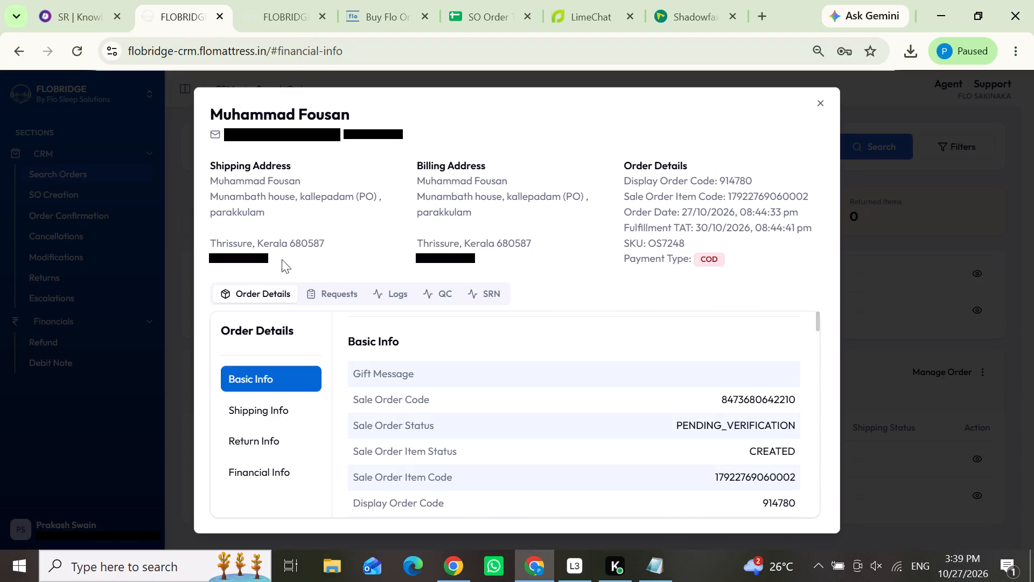
left_click(78, 22)
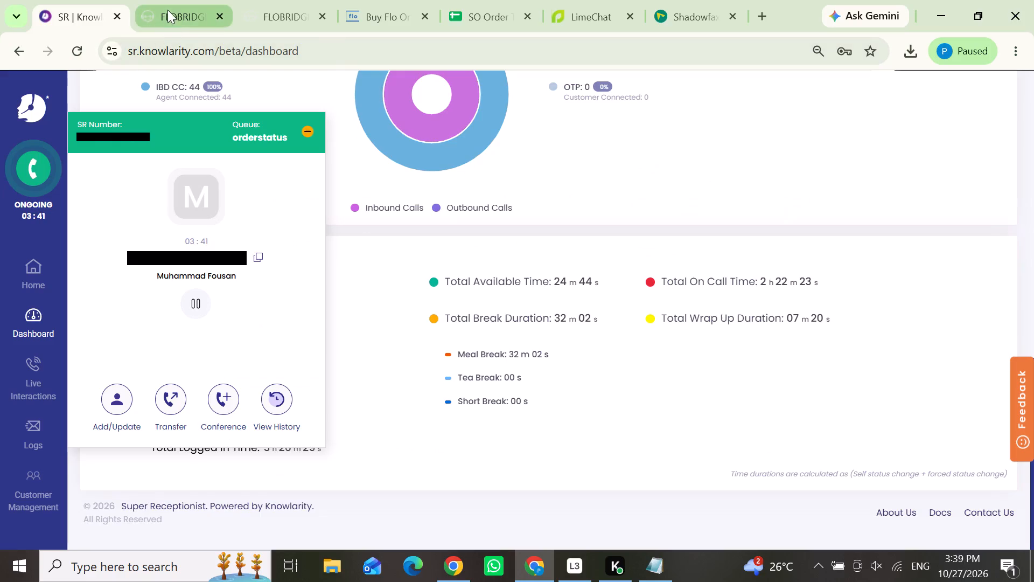
left_click(168, 8)
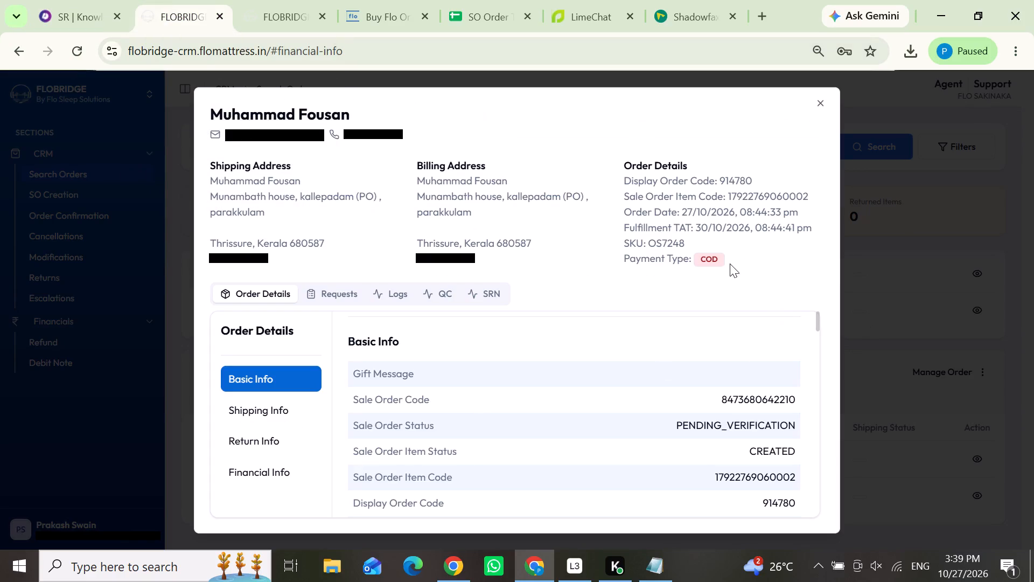
left_click_drag(730, 261, 626, 261)
left_click(1033, 336)
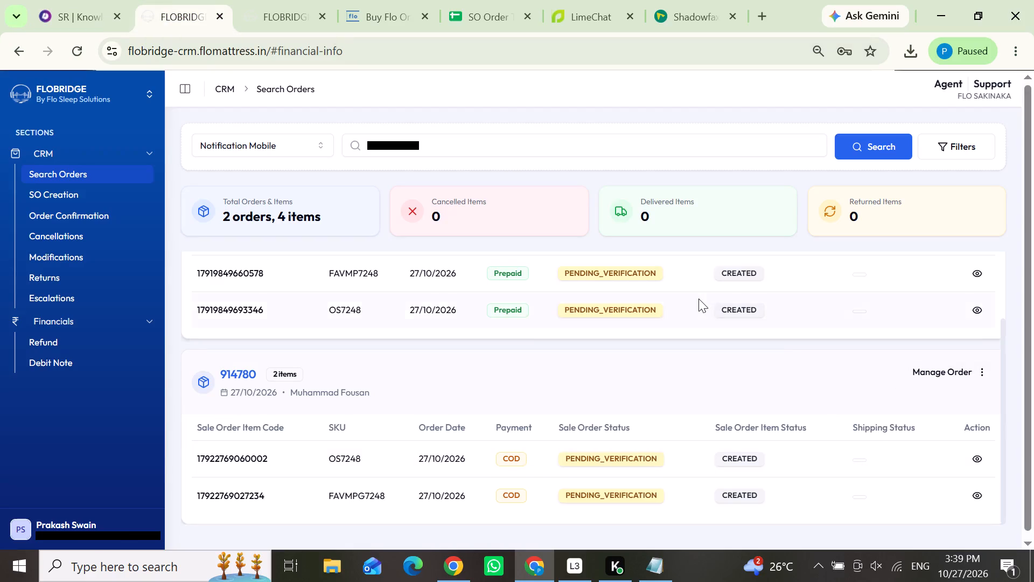
scroll(698, 299, "up", 1)
left_click(576, 271)
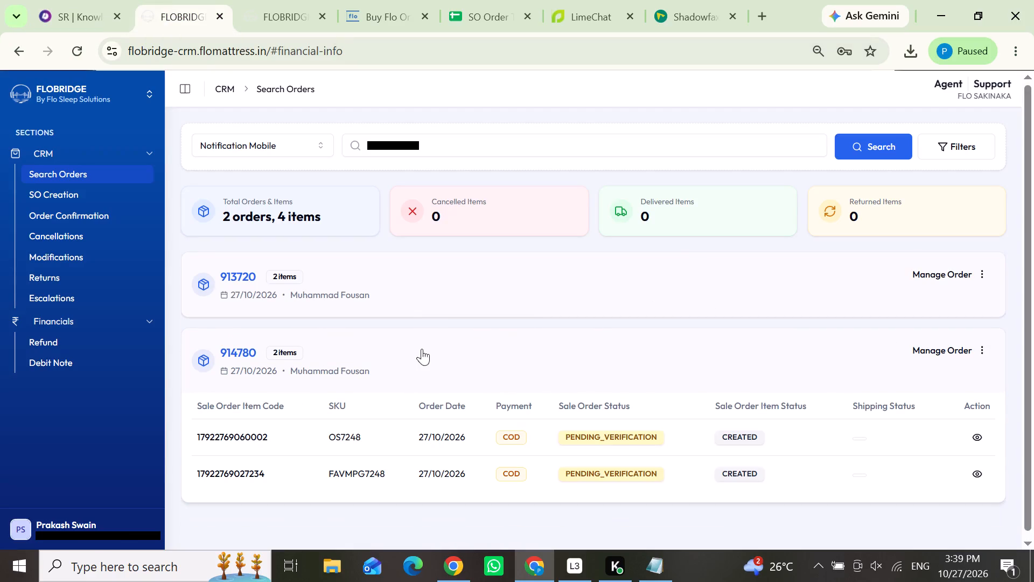
left_click(429, 277)
left_click(378, 470)
scroll(439, 394, "down", 1)
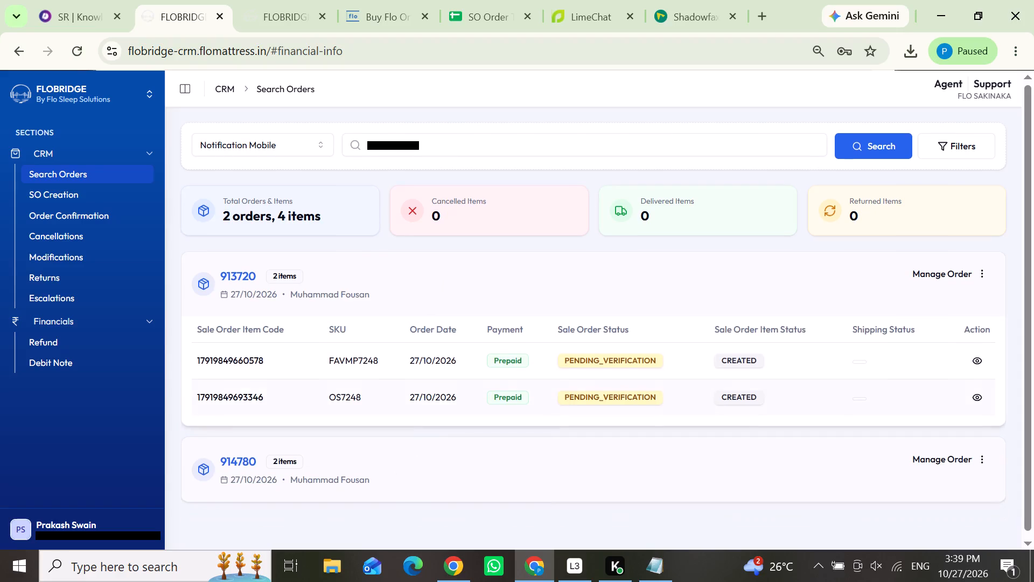
scroll(437, 397, "down", 2)
left_click(428, 284)
left_click(452, 368)
scroll(476, 375, "down", 3)
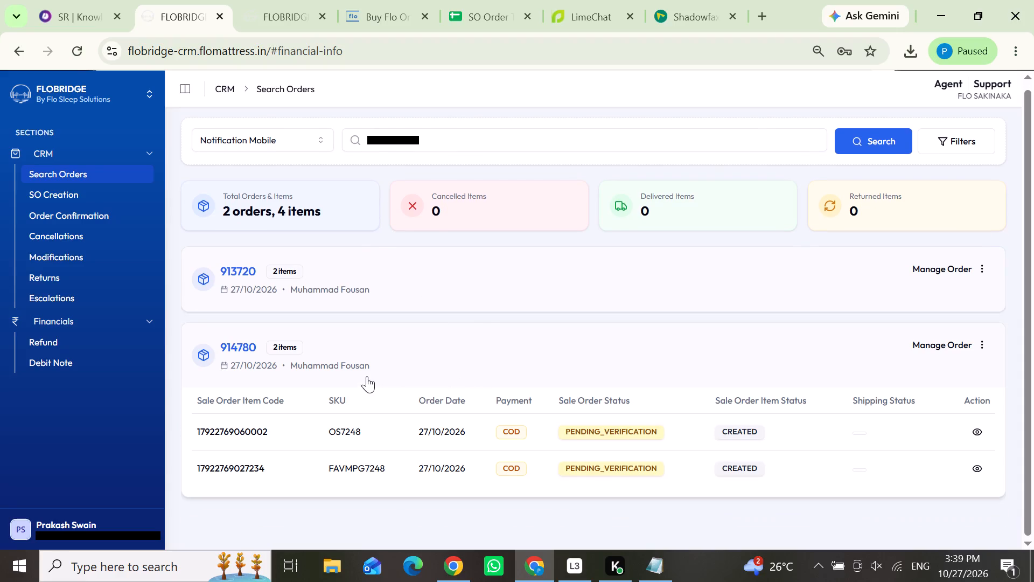
left_click_drag(372, 366, 343, 367)
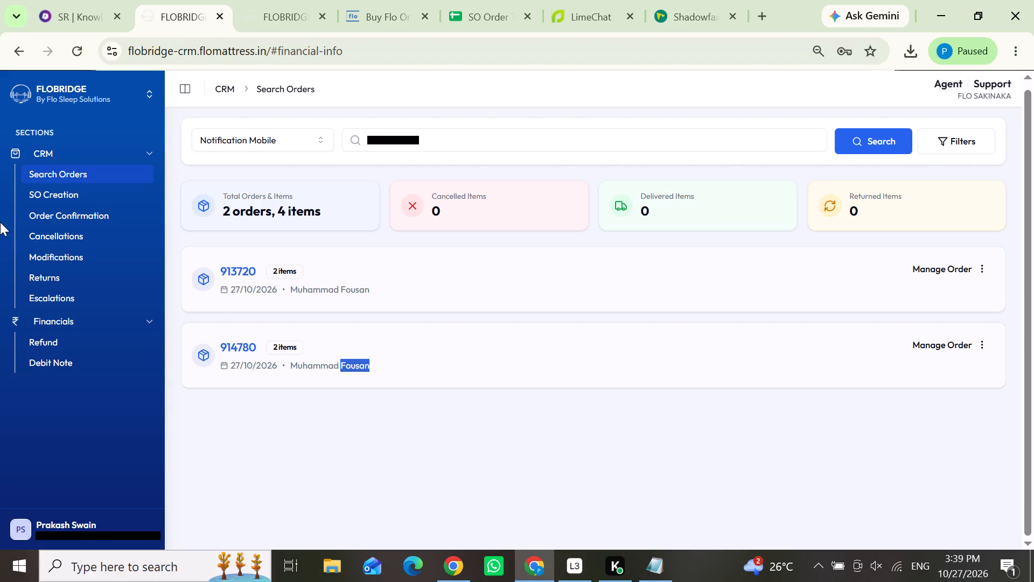
left_click(867, 377)
left_click(970, 345)
left_click(941, 390)
double_click(627, 499)
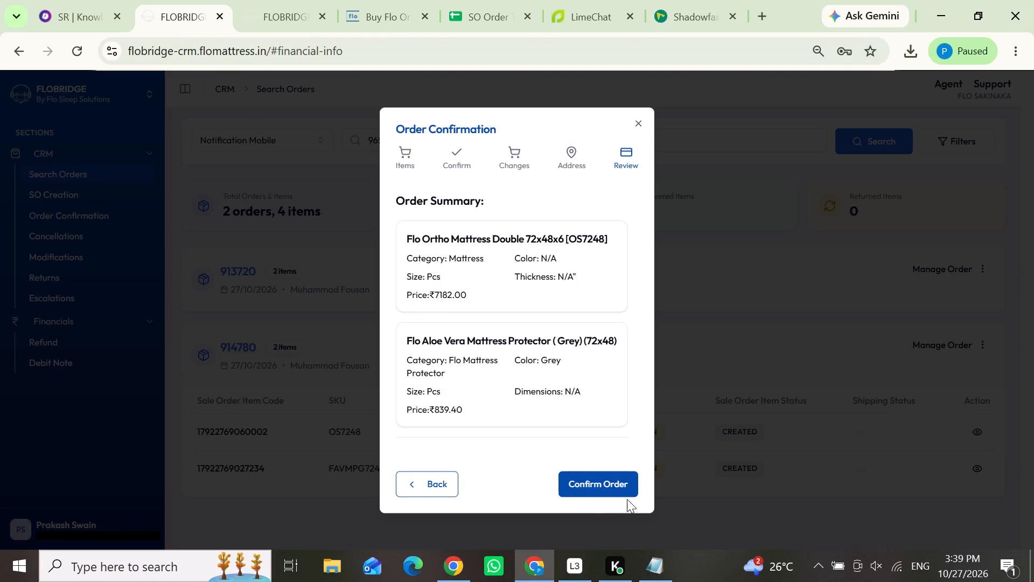
left_click(613, 493)
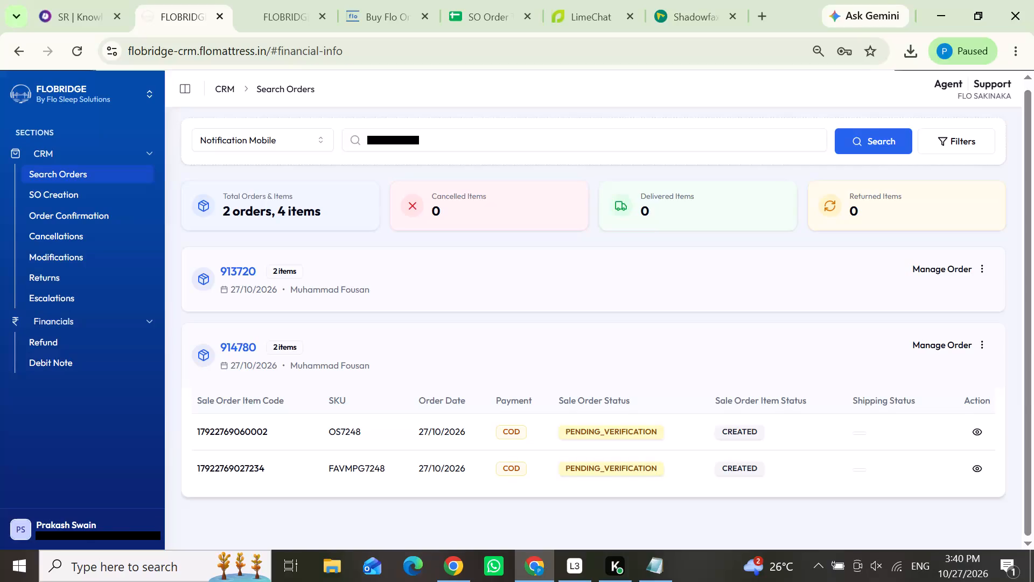
Copy the new caller's number from Knowlarity, search Flobridge orders by notification mobile without the country prefix, and recheck the call.
left_click(77, 0)
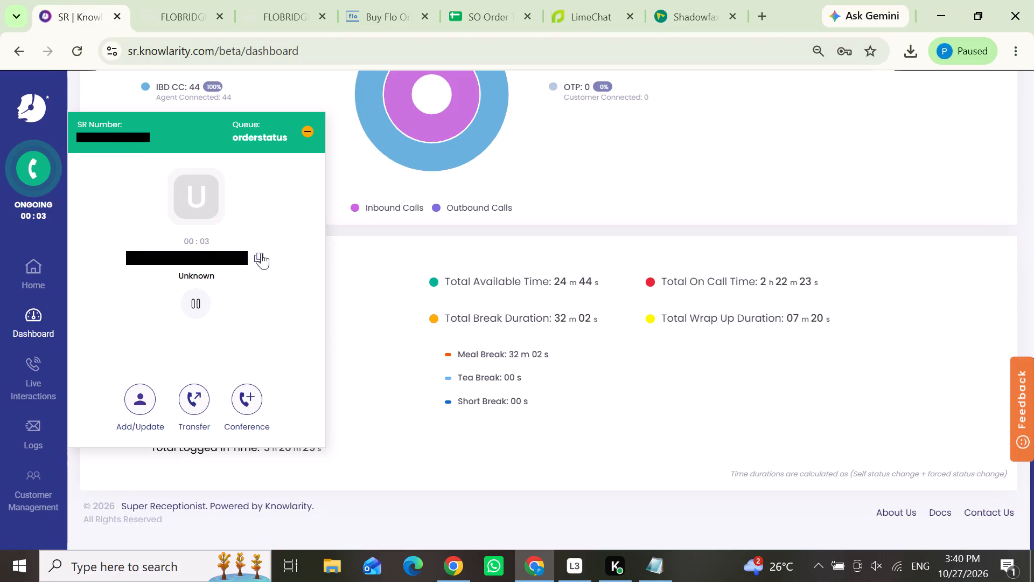
left_click(261, 258)
left_click(181, 29)
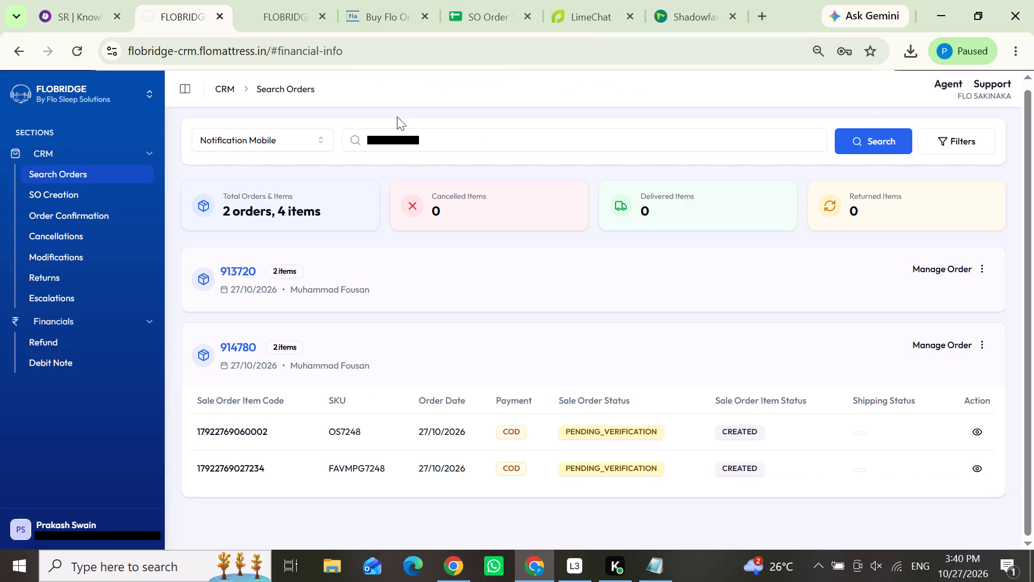
left_click_drag(439, 137, 328, 145)
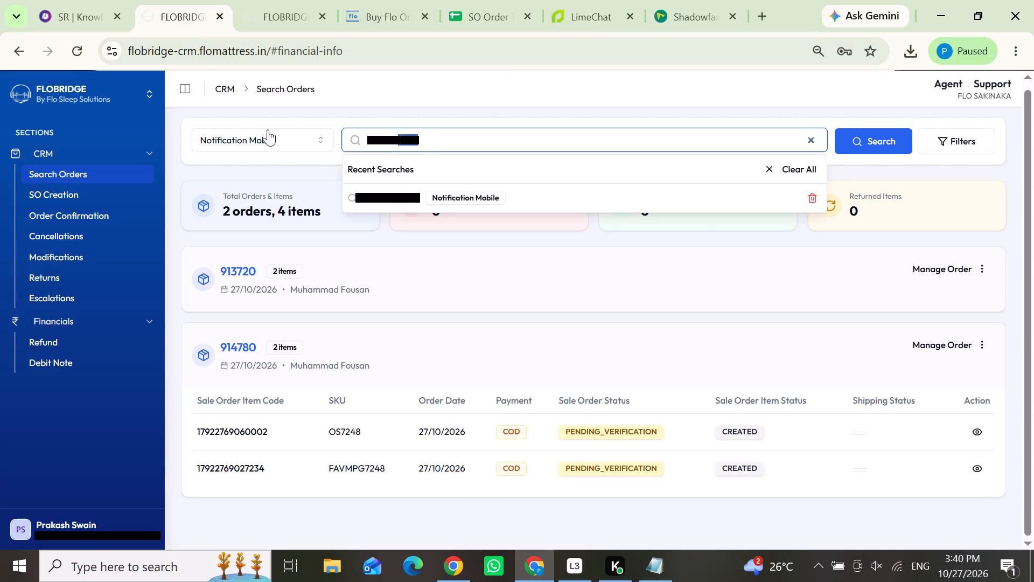
key("ctrl+v")
left_click_drag(381, 139, 358, 139)
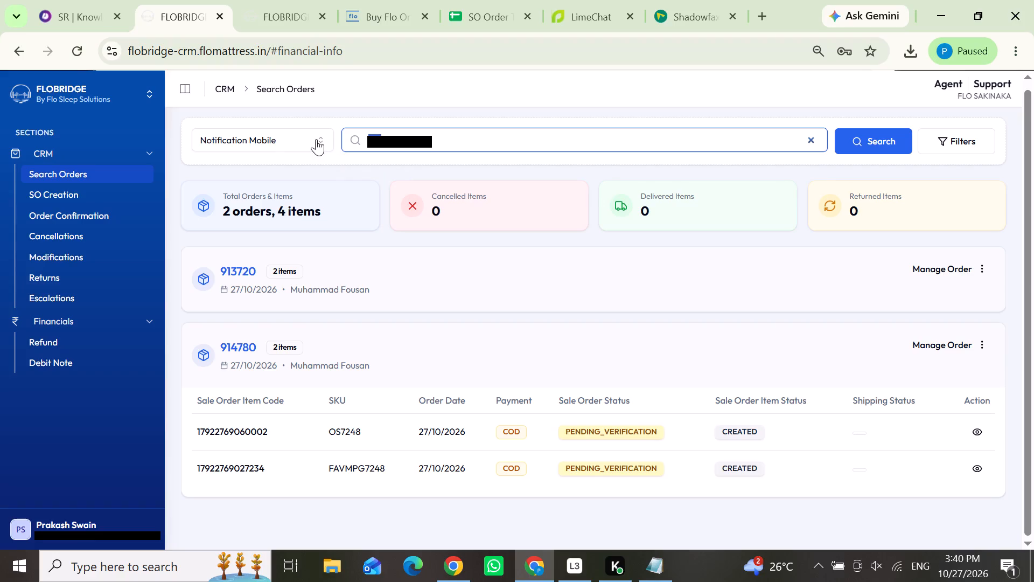
key("BackSpace")
left_click(868, 143)
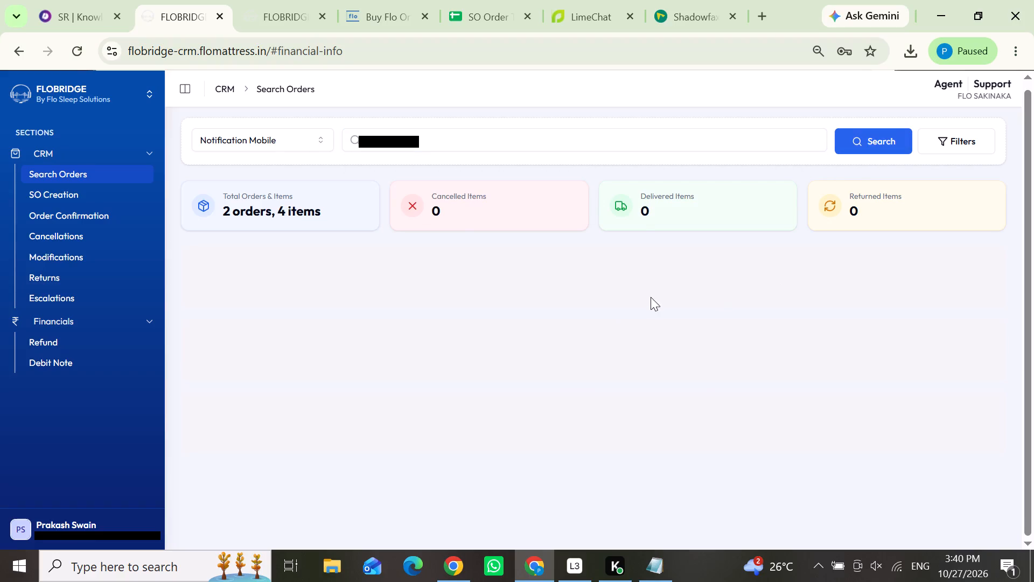
left_click(88, 12)
left_click(183, 4)
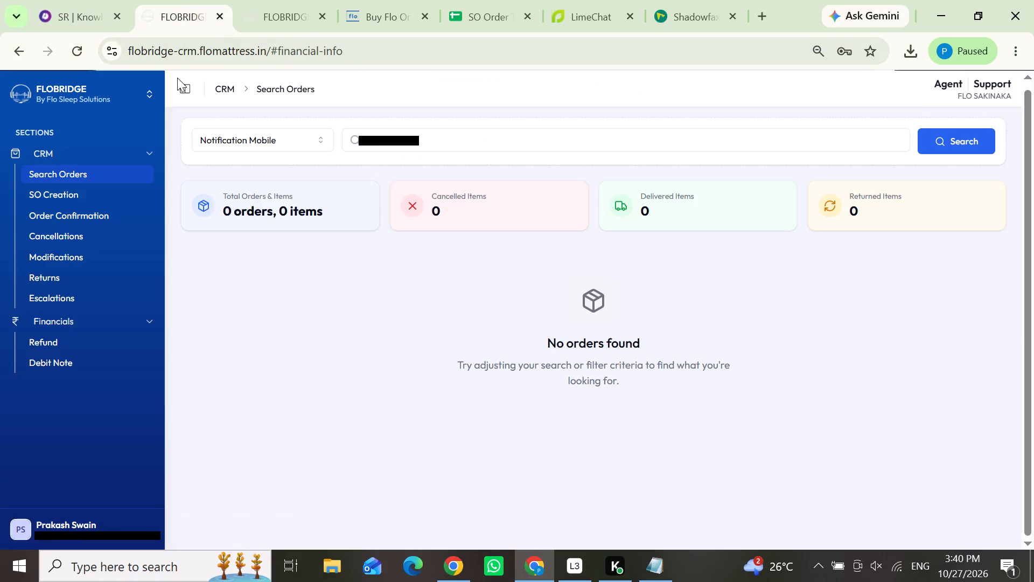
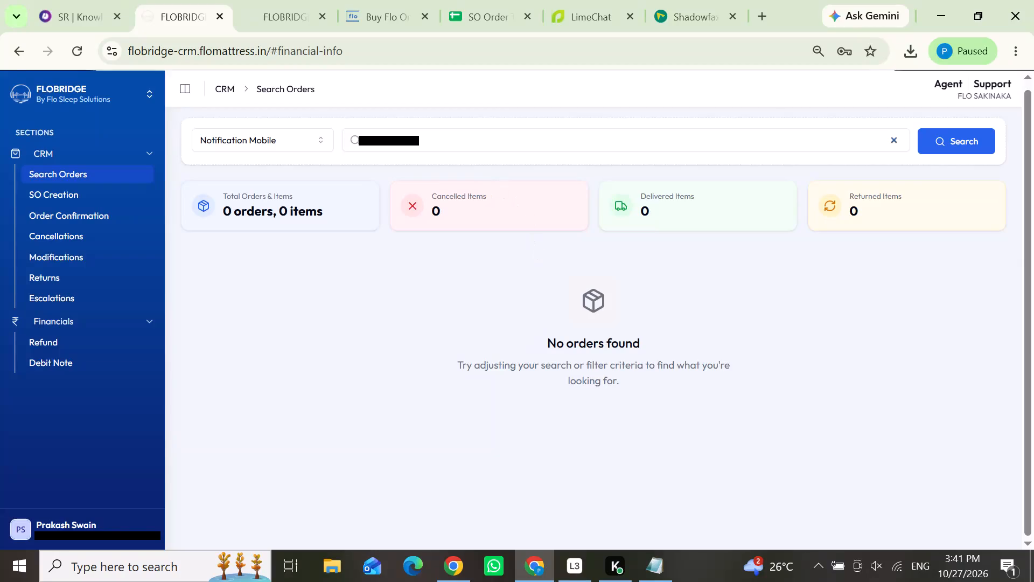
left_click_drag(446, 137, 321, 138)
key("BackSpace")
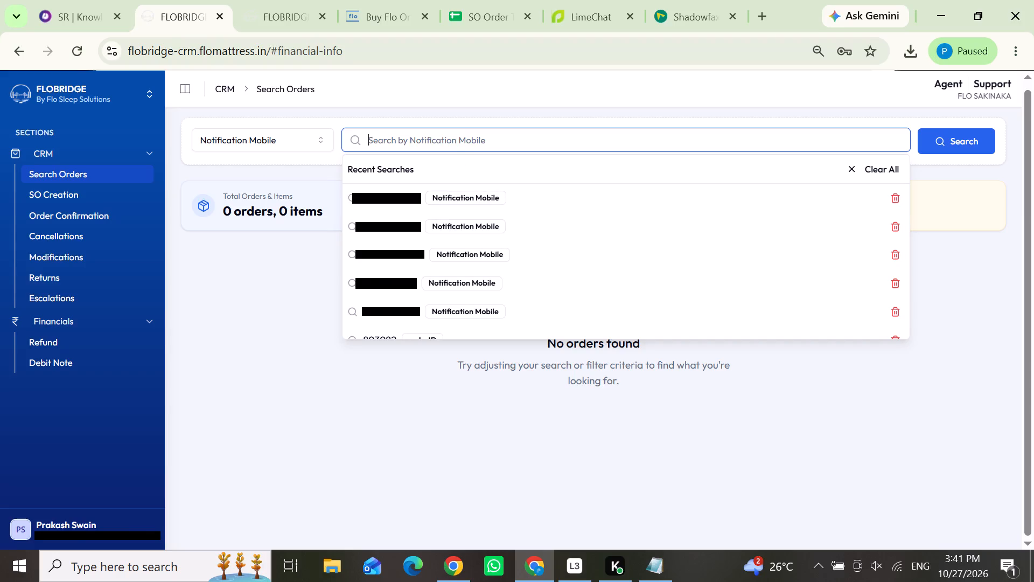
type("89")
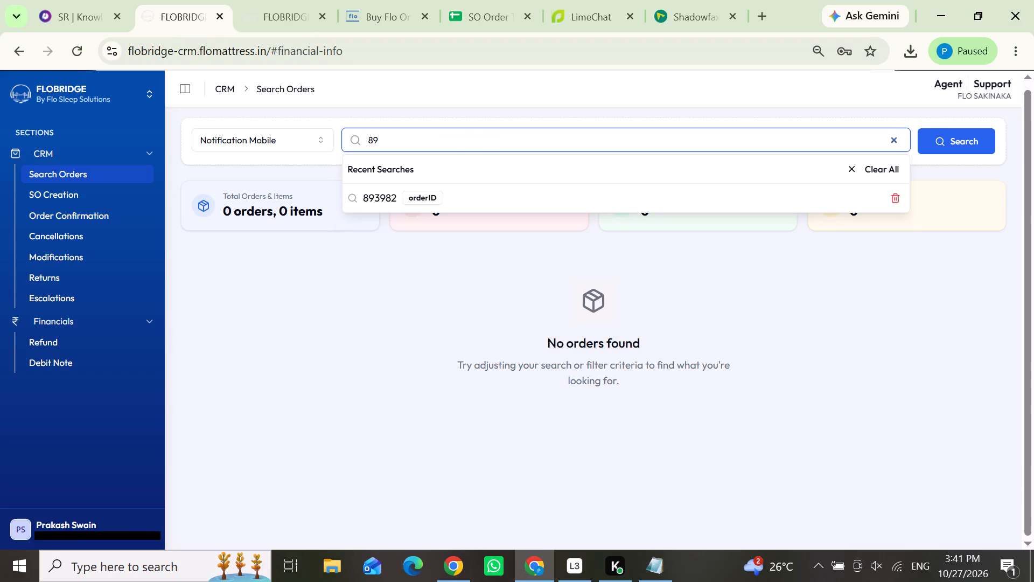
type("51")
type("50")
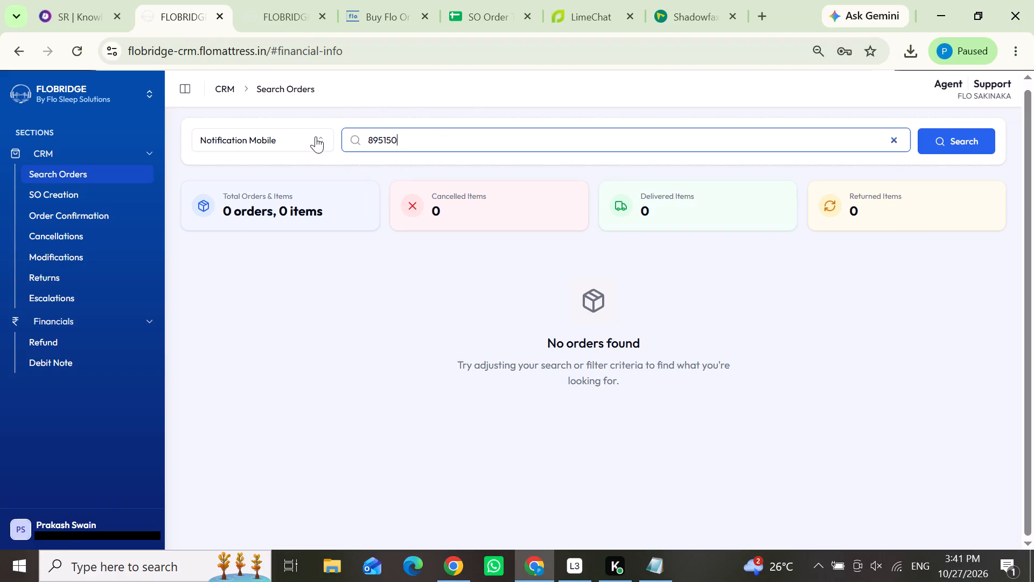
left_click(316, 136)
left_click(312, 168)
left_click(940, 151)
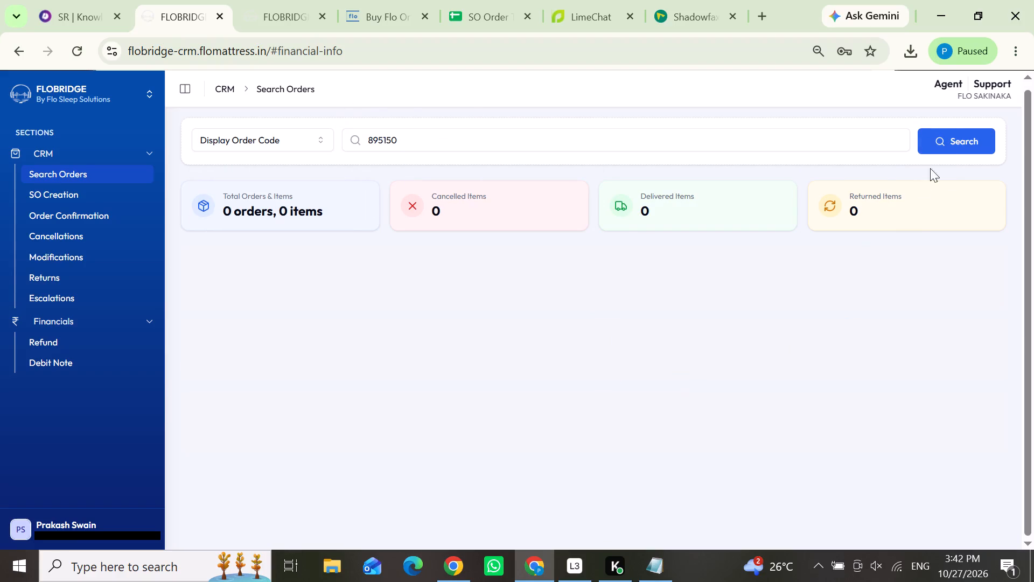
left_click(953, 124)
double_click(943, 137)
triple_click(951, 145)
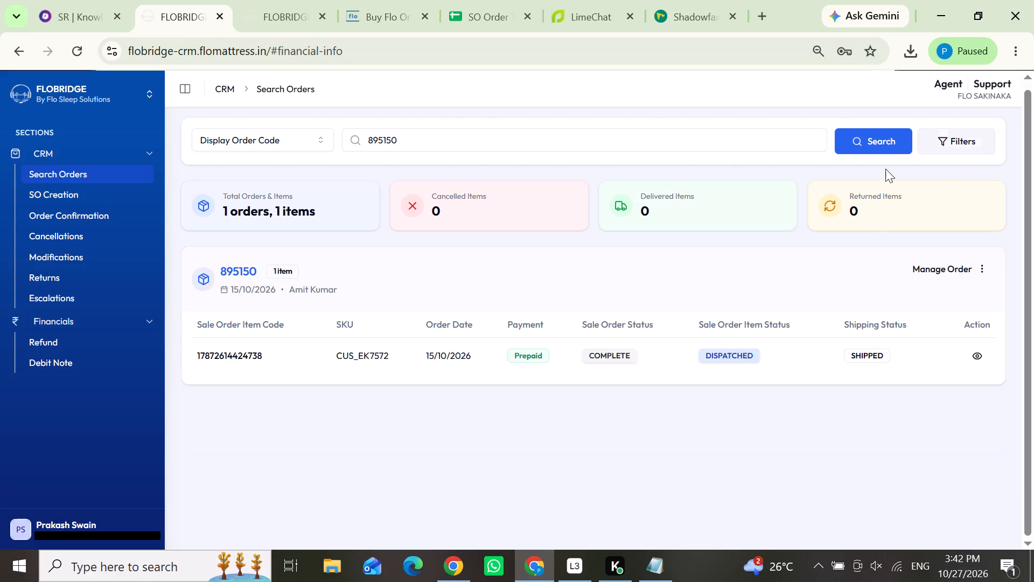
left_click(919, 266)
left_click(796, 379)
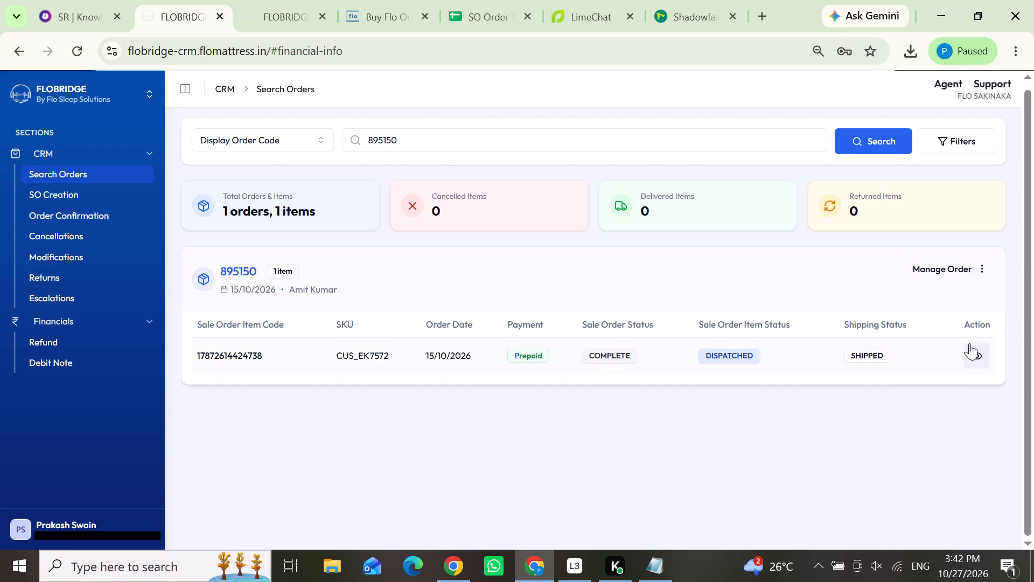
left_click(970, 343)
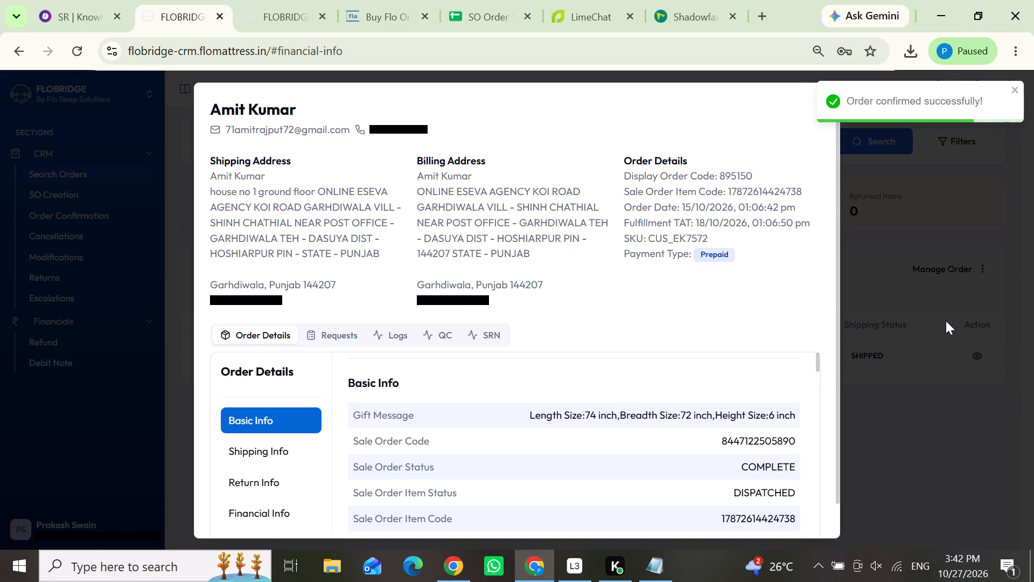
left_click(946, 321)
left_click(954, 268)
left_click(935, 379)
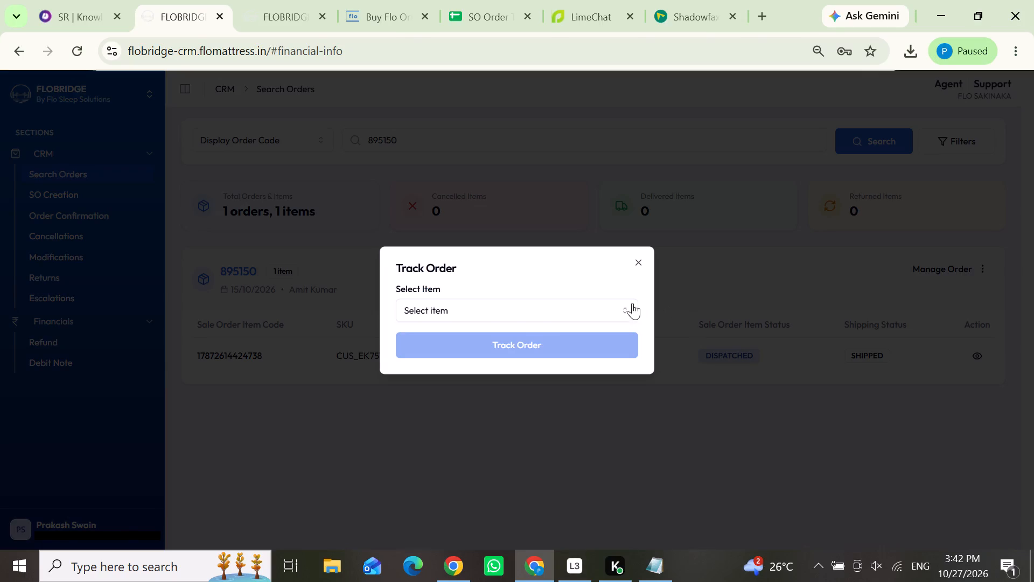
left_click(632, 303)
left_click(522, 348)
left_click(481, 344)
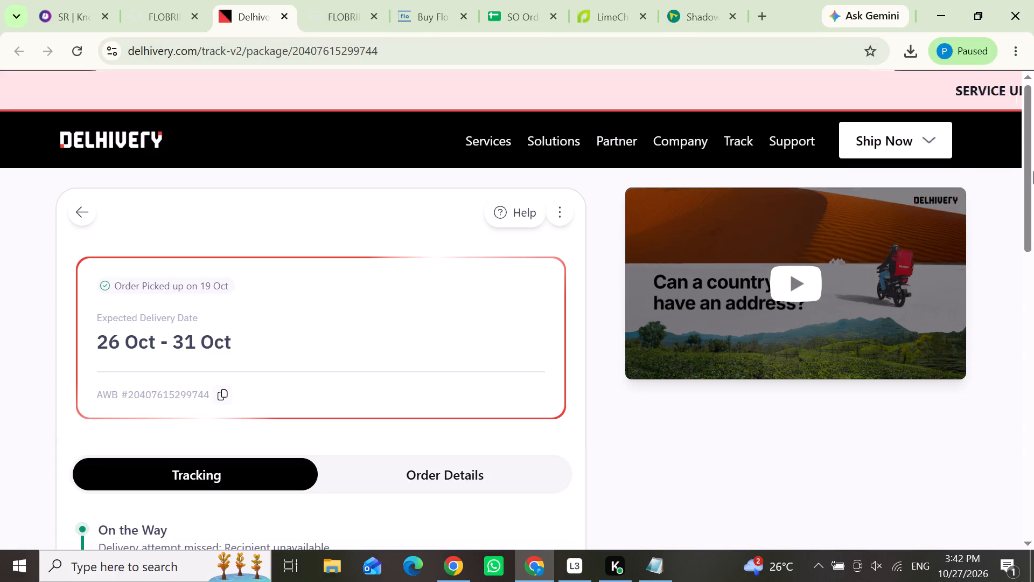
left_click_drag(1033, 169, 1033, 202)
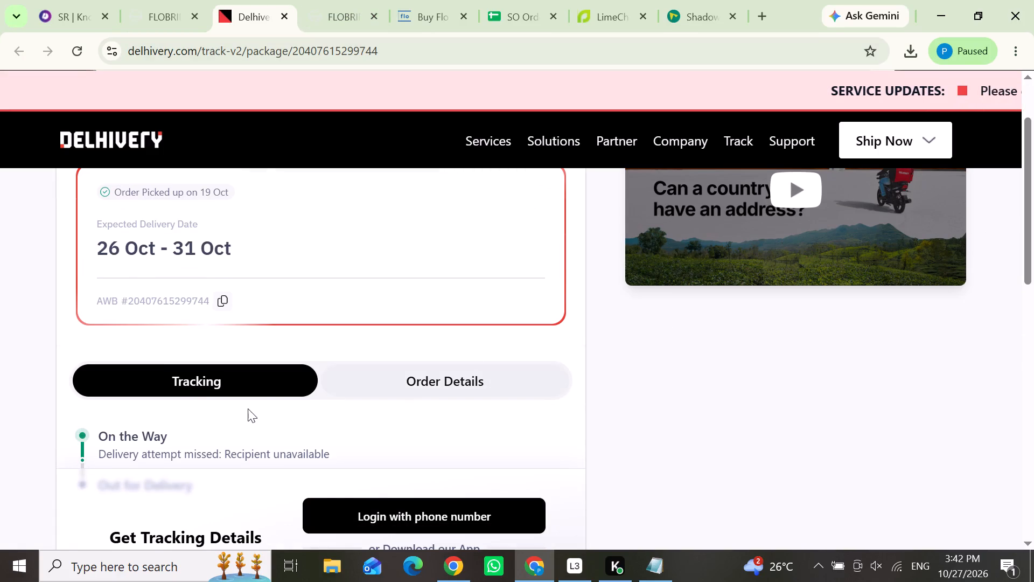